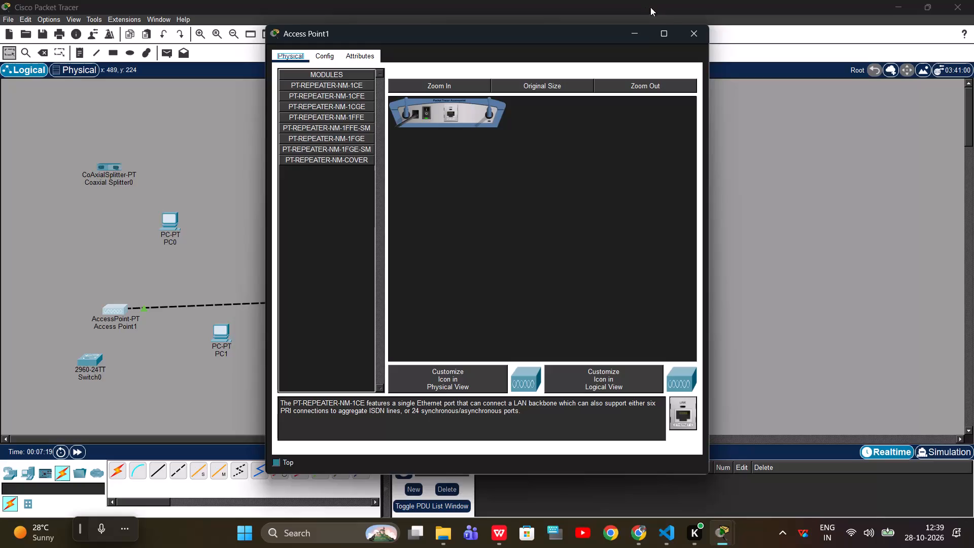
Close the Access Point1 window and delete Access Point1, Access Point0, Switch1 and Switch0 from the workspace.
left_click(695, 31)
left_click(47, 52)
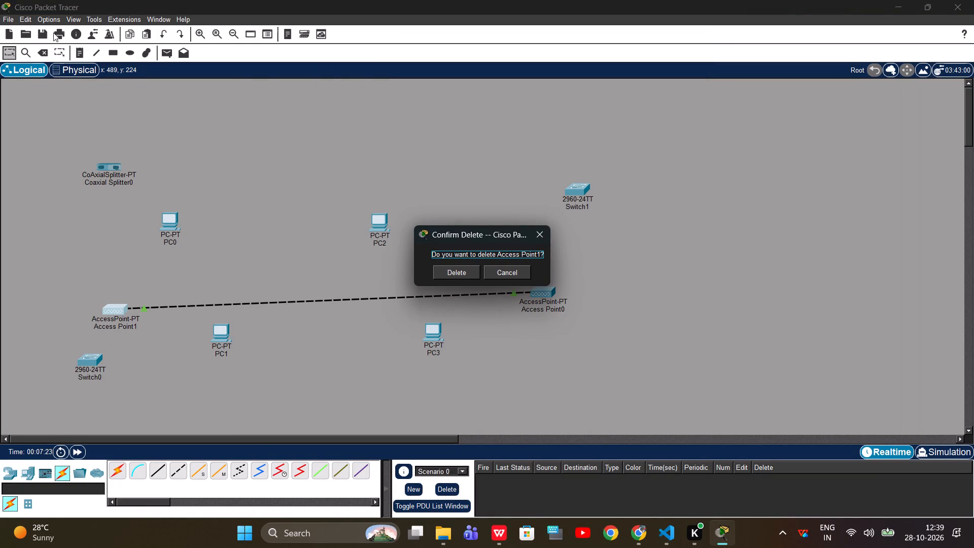
left_click(44, 49)
left_click(462, 267)
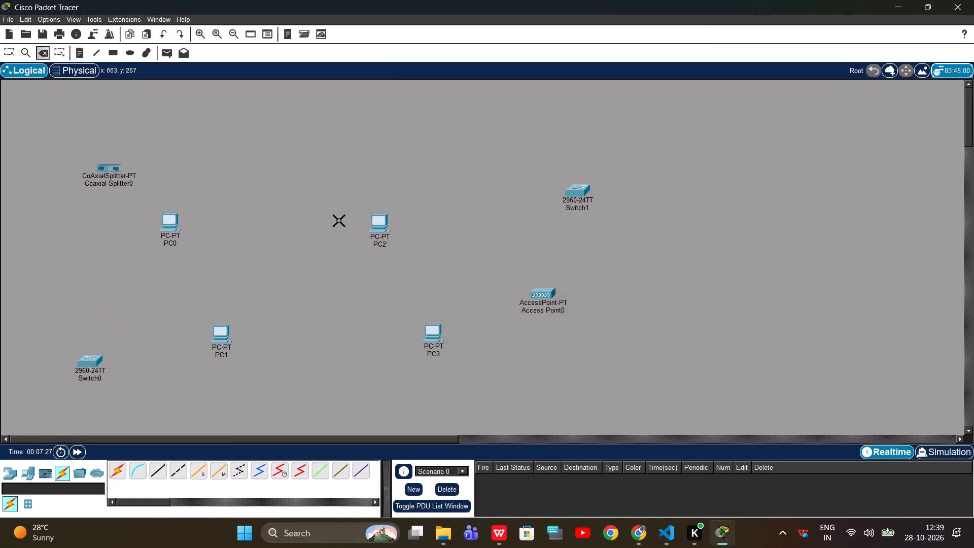
left_click(547, 293)
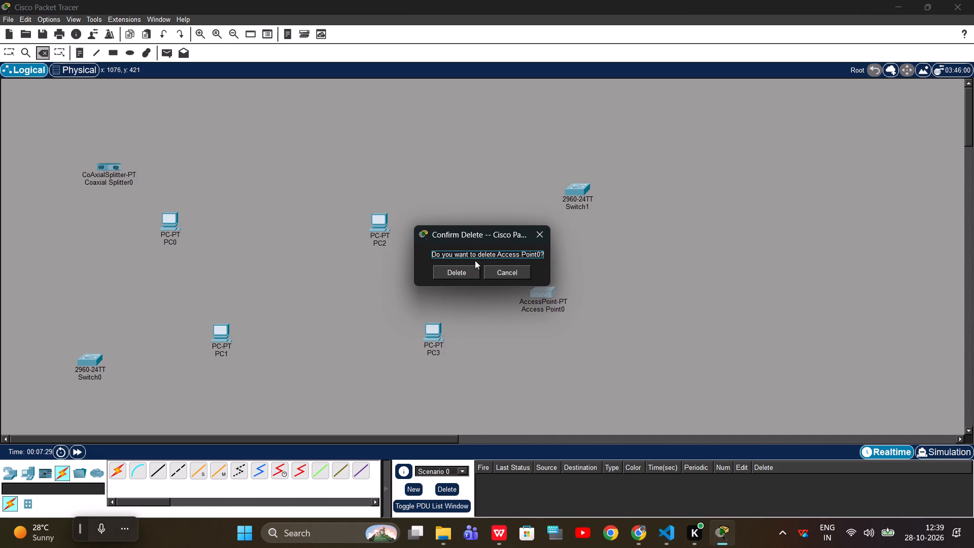
left_click(461, 269)
left_click(571, 193)
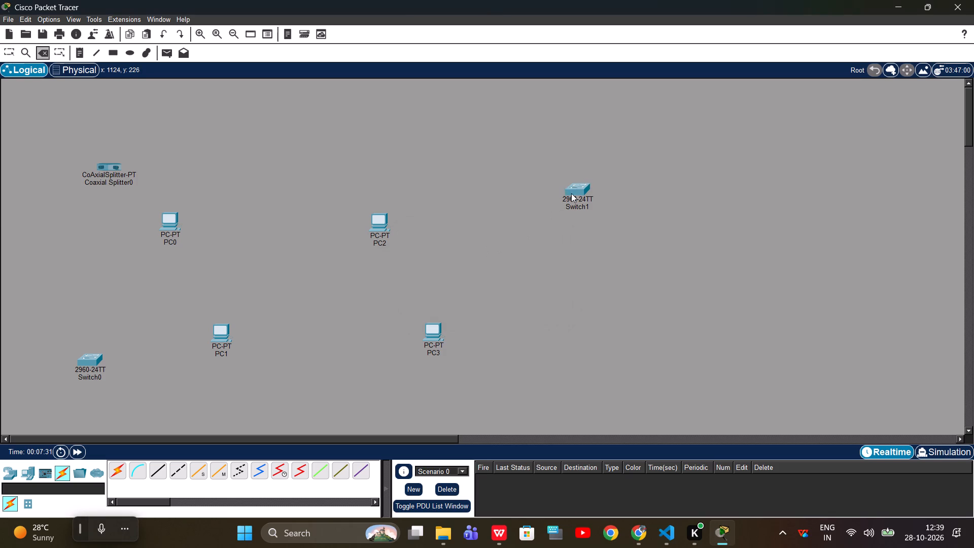
key("Return")
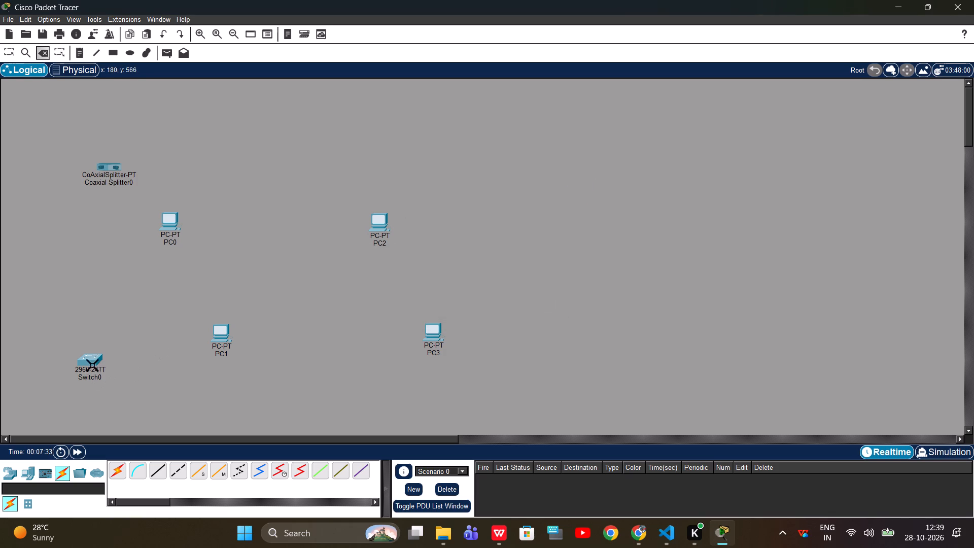
left_click(93, 362)
key("Return")
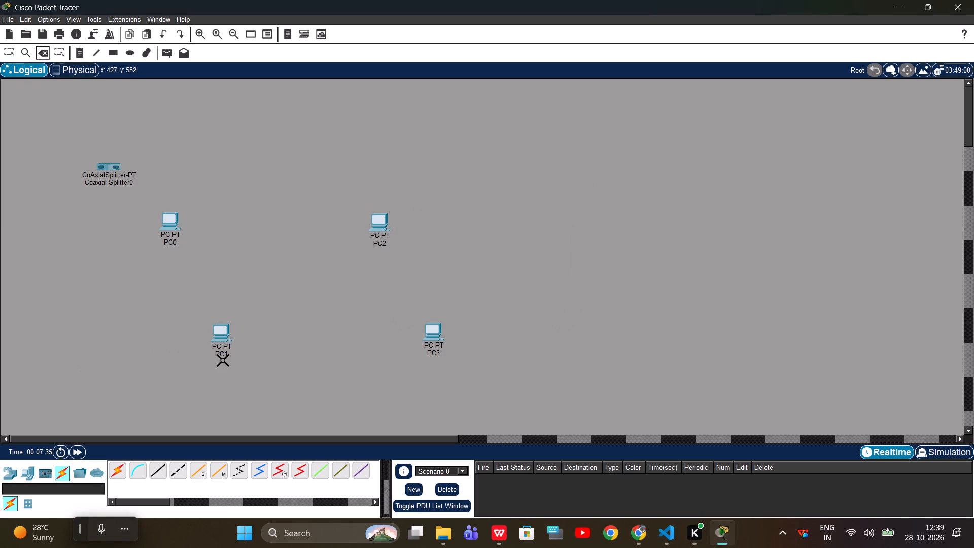
Move PC1 so that it sits directly below PC0.
left_click(5, 49)
left_click_drag(219, 335, 172, 339)
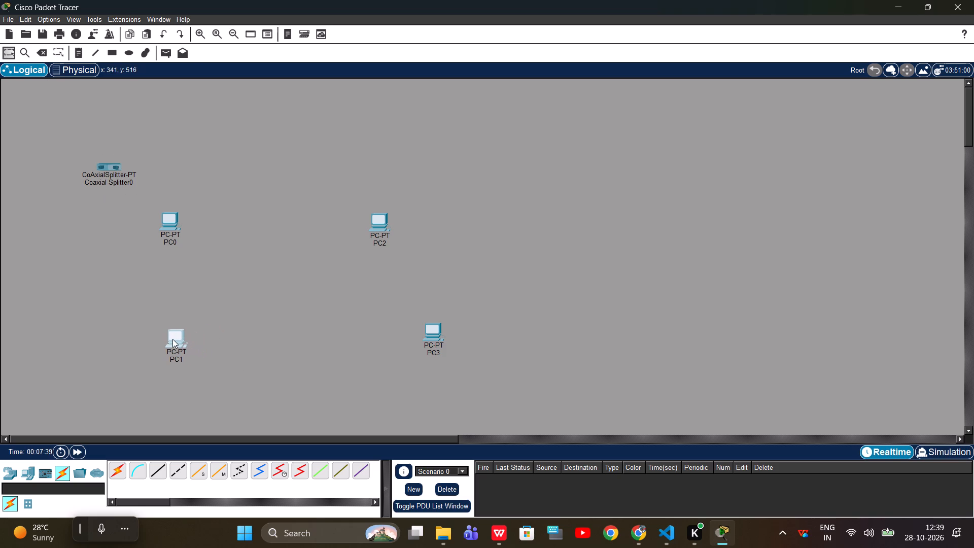
left_click_drag(172, 339, 172, 338)
Delete Coaxial Splitter0 from the workspace.
left_click(110, 172)
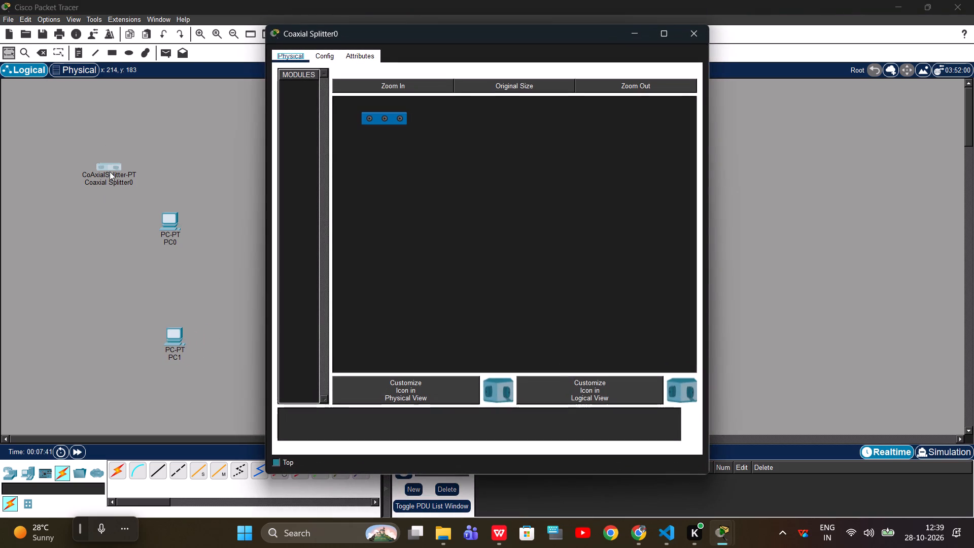
Delete Coaxial Splitter0 from the workspace, leaving the four PCs in place.
key("Delete")
left_click(202, 79)
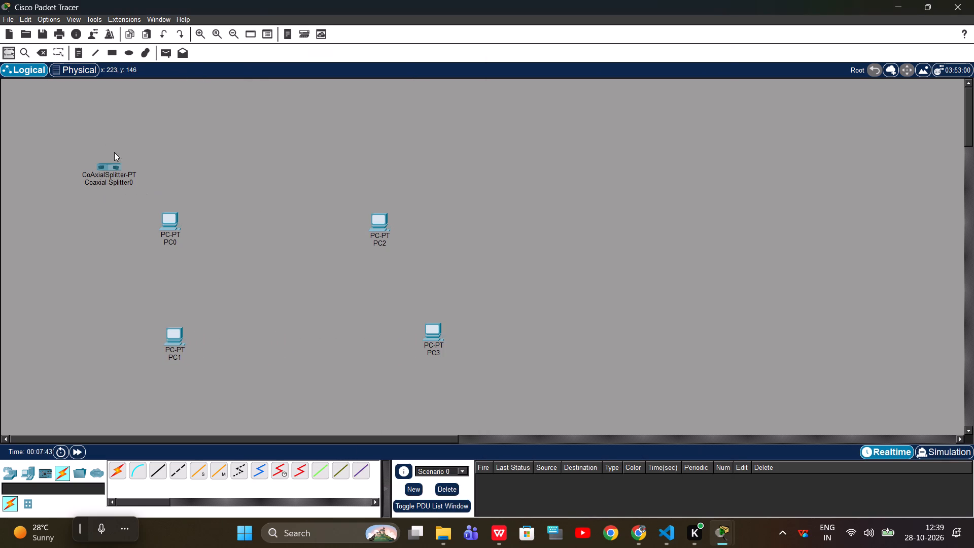
left_click(114, 165)
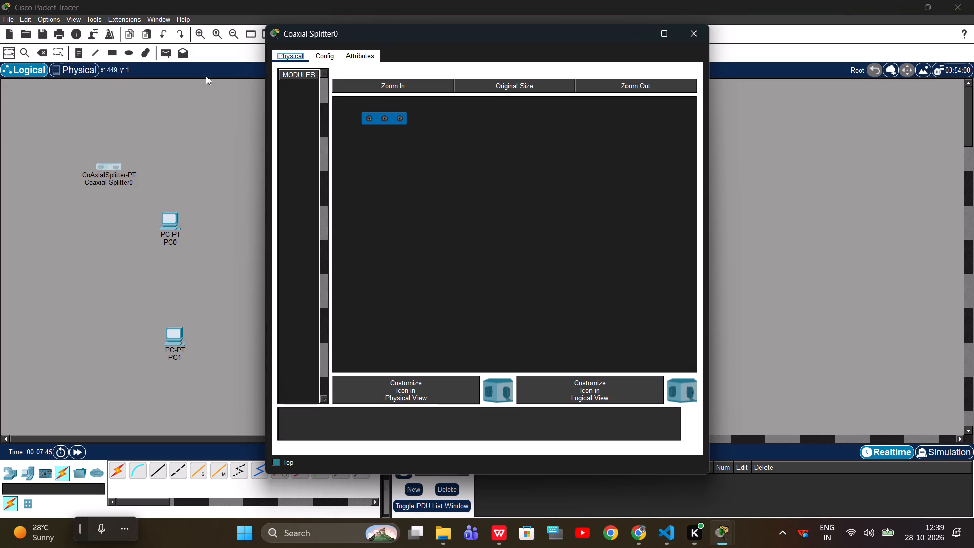
left_click(44, 52)
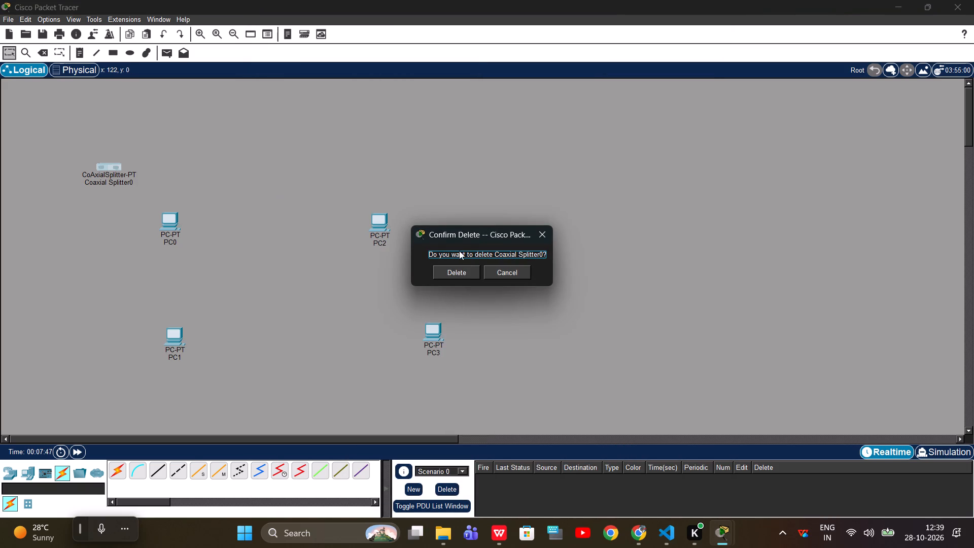
left_click(459, 270)
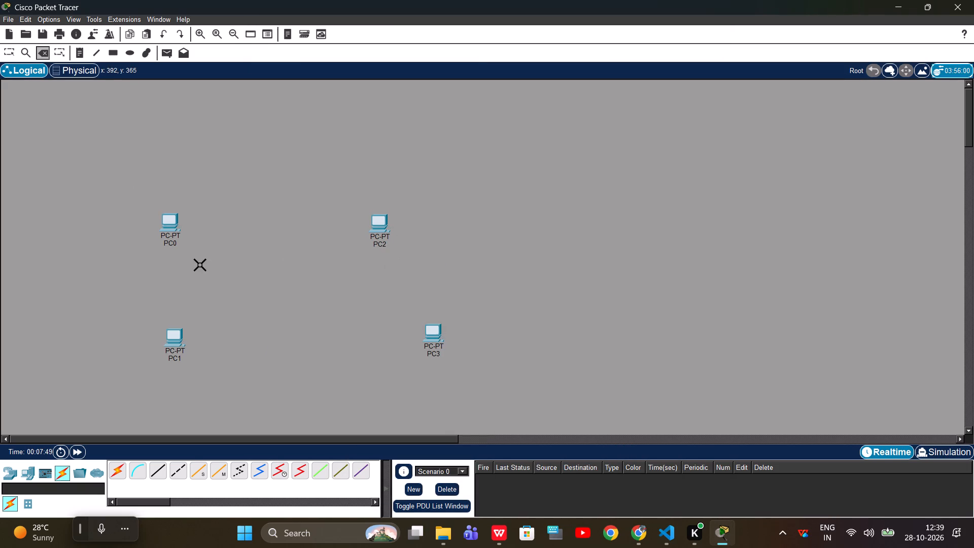
left_click(79, 302)
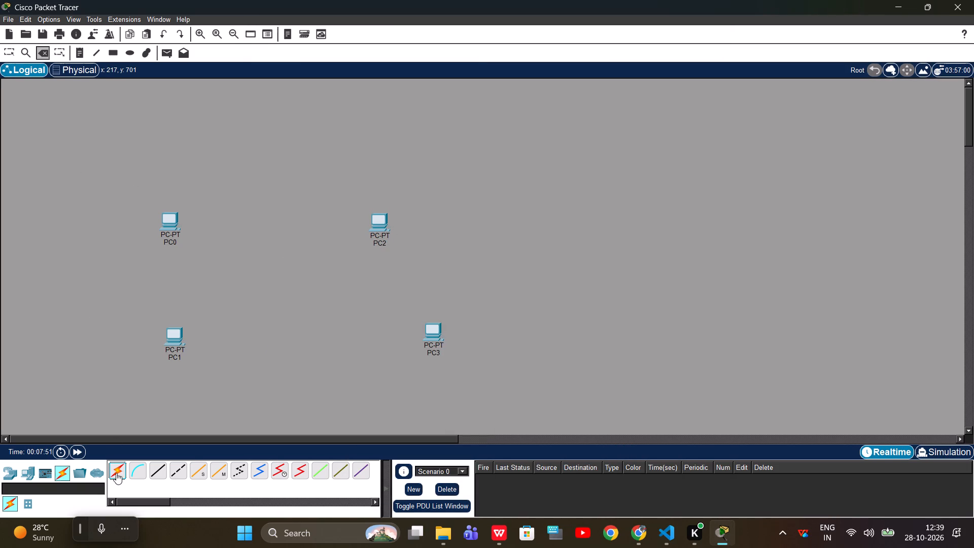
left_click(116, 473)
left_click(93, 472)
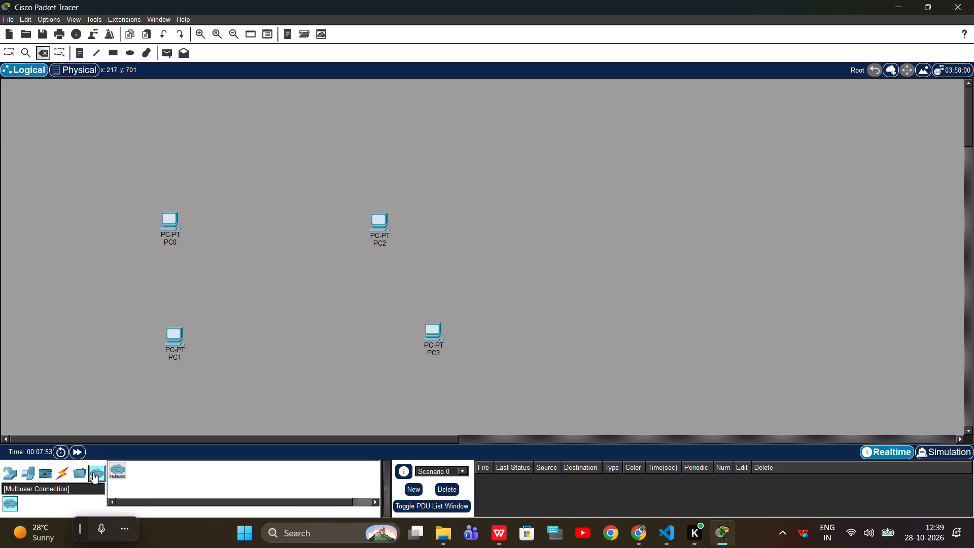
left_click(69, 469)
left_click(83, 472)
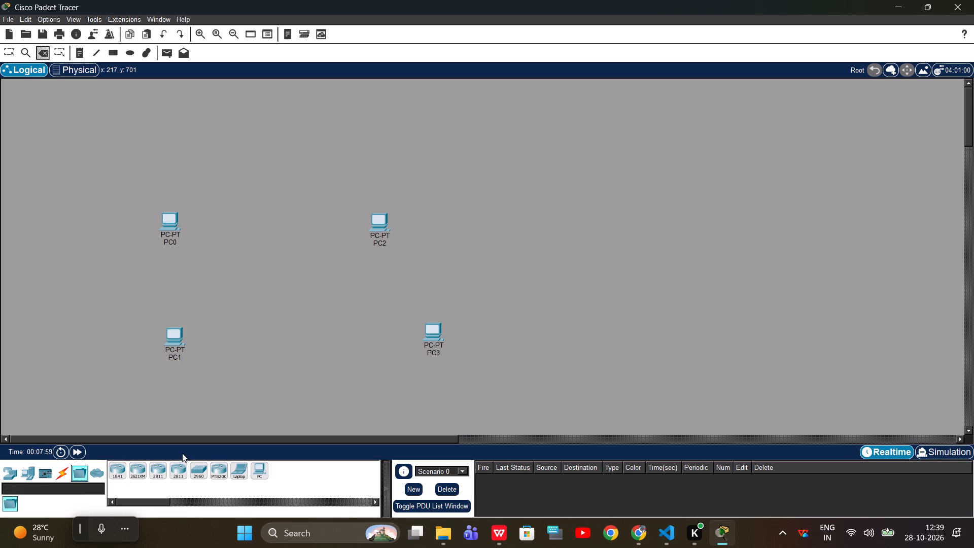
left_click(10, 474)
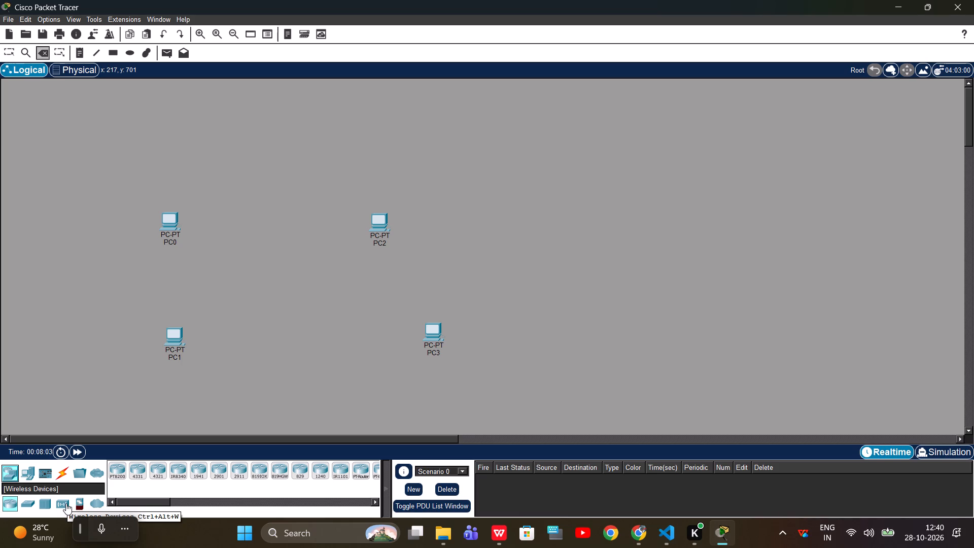
Switch to the ChatGPT conversation in the browser and read the guidance on where to find the bus topology terminator.
scroll(66, 503, "down", 1)
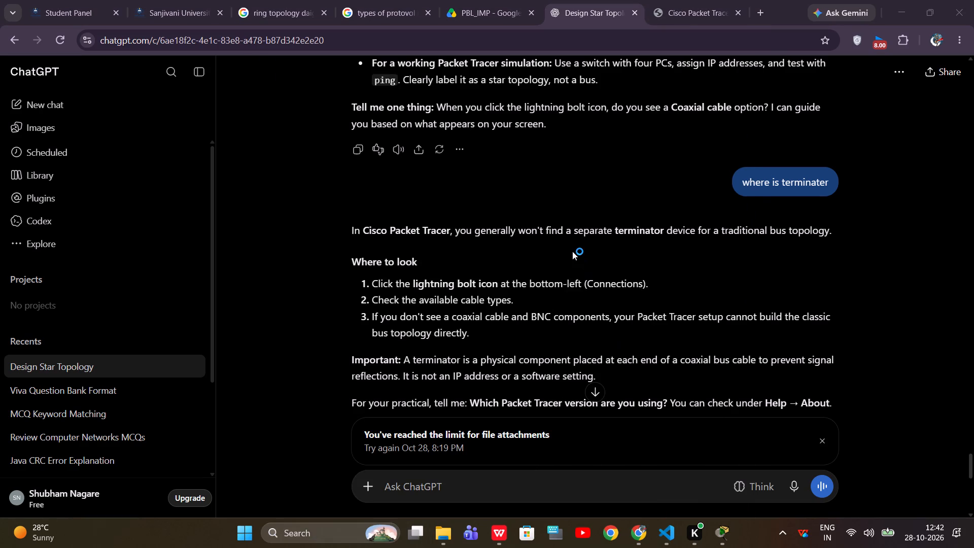
left_click(192, 122)
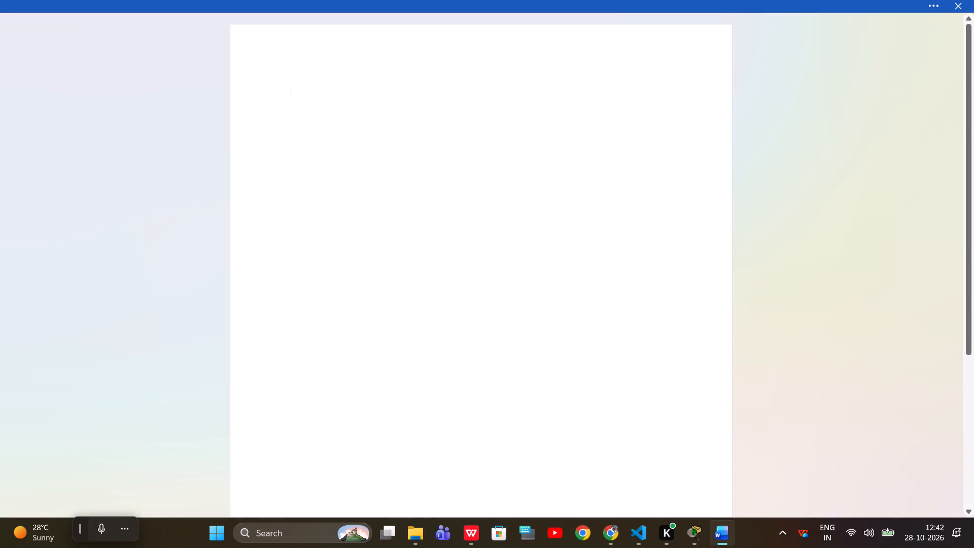
Enter a first line reading "Name :" followed by the student's full name.
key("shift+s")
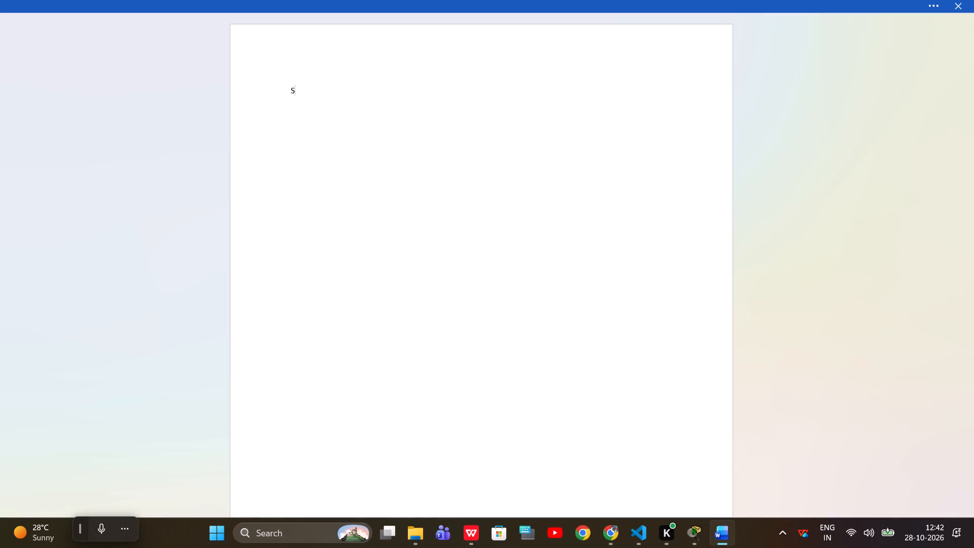
key("BackSpace")
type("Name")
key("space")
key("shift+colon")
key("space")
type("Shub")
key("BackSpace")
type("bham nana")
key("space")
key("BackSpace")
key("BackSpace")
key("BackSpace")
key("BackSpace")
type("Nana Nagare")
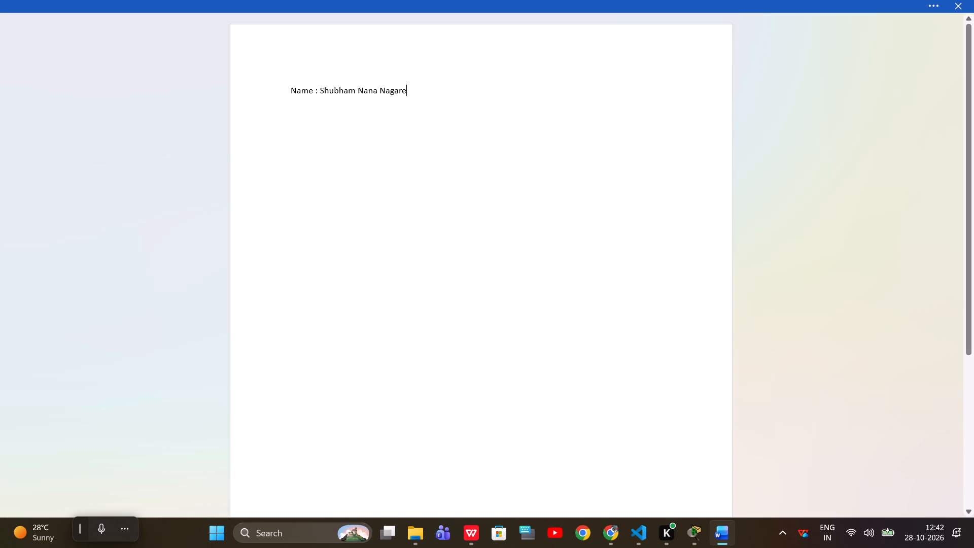
Add a new paragraph below the name line reading "Class : Ty A".
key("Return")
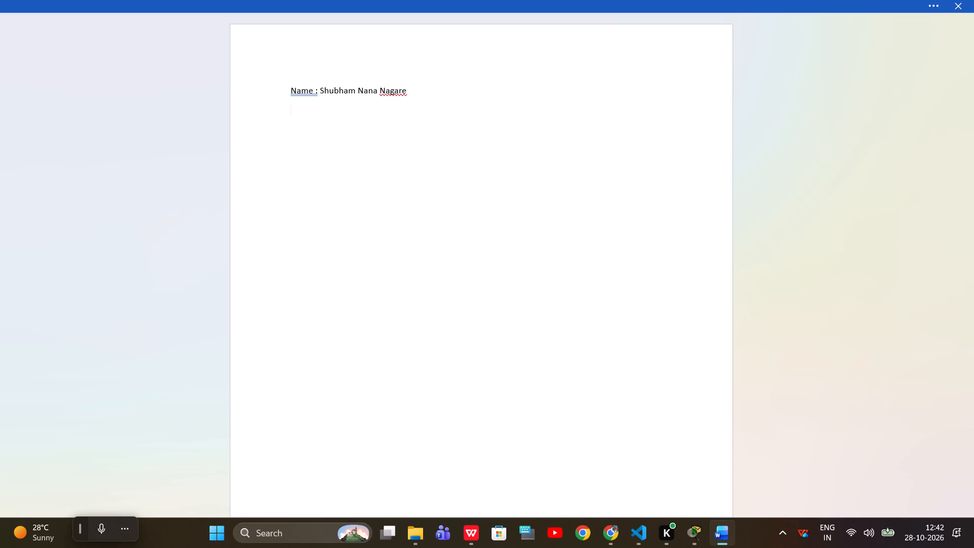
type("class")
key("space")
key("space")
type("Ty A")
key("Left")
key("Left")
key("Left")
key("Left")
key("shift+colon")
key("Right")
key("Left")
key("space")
Insert a line between the name and class lines reading "Course : Computer Network".
left_click(432, 90)
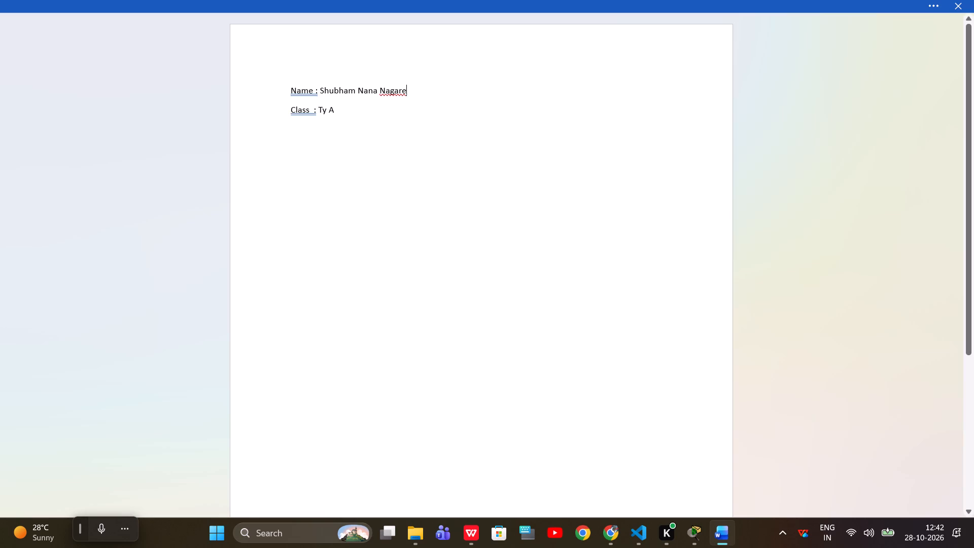
key("shift+Return")
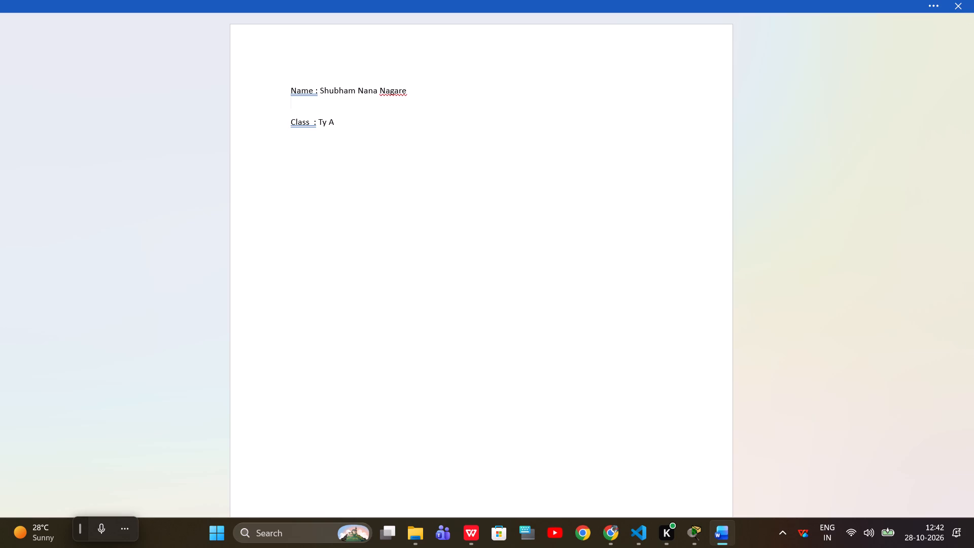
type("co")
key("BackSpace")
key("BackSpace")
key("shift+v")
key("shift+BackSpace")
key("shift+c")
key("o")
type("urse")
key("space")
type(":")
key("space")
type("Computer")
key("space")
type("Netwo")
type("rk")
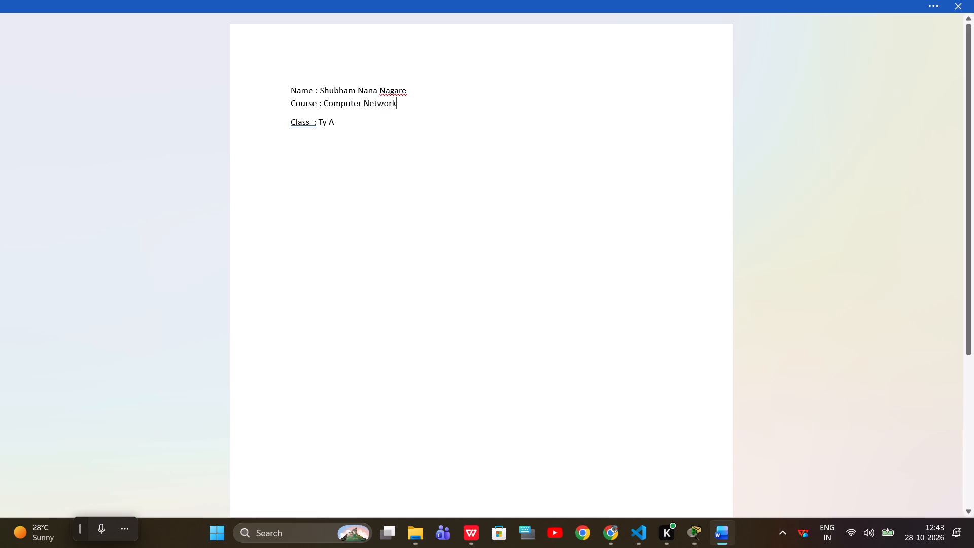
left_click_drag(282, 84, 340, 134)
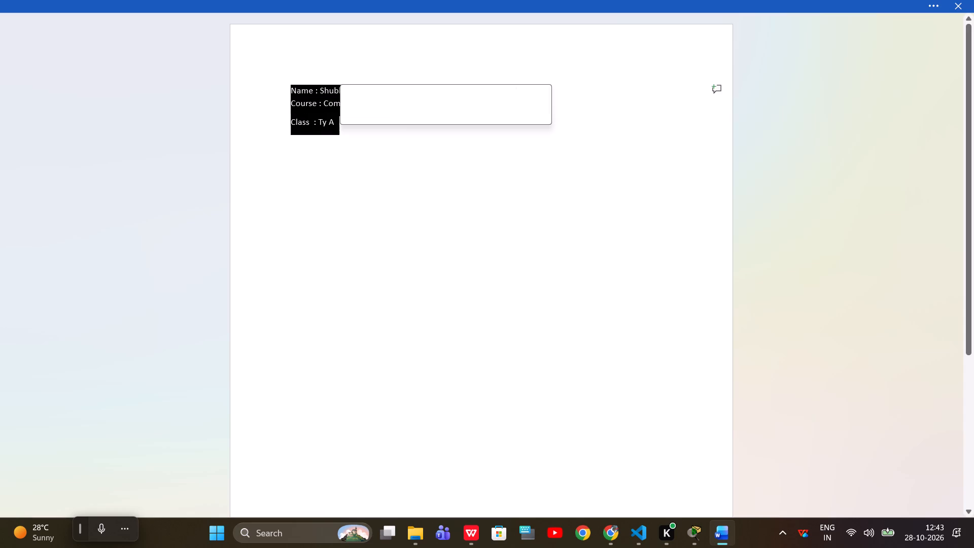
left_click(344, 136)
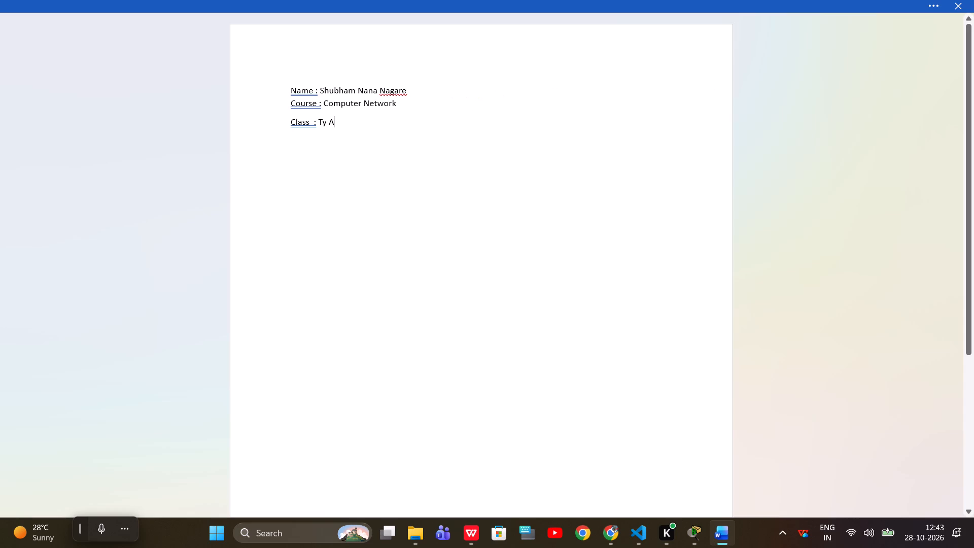
Insert a "PRN :" line directly below the name line and enter the student's registration number.
left_click(412, 90)
key("shift+Return")
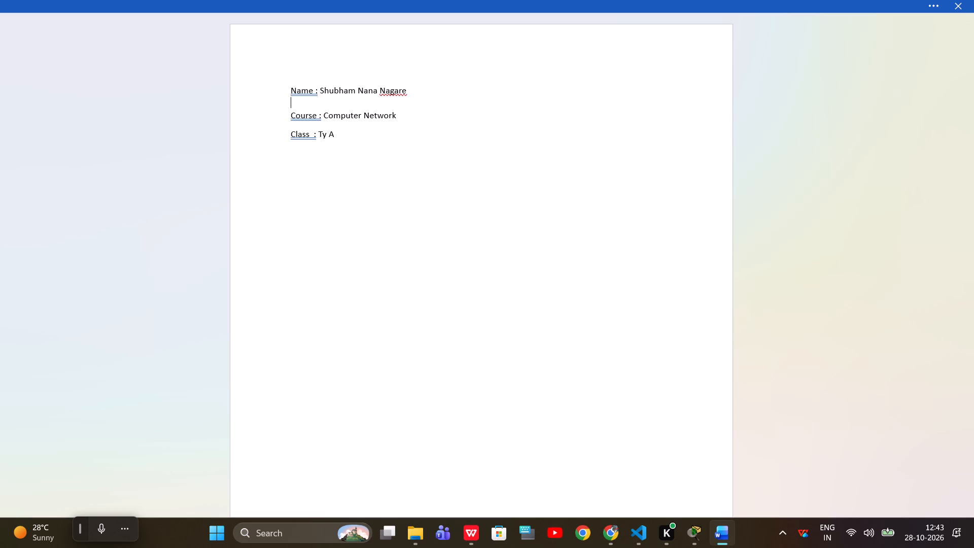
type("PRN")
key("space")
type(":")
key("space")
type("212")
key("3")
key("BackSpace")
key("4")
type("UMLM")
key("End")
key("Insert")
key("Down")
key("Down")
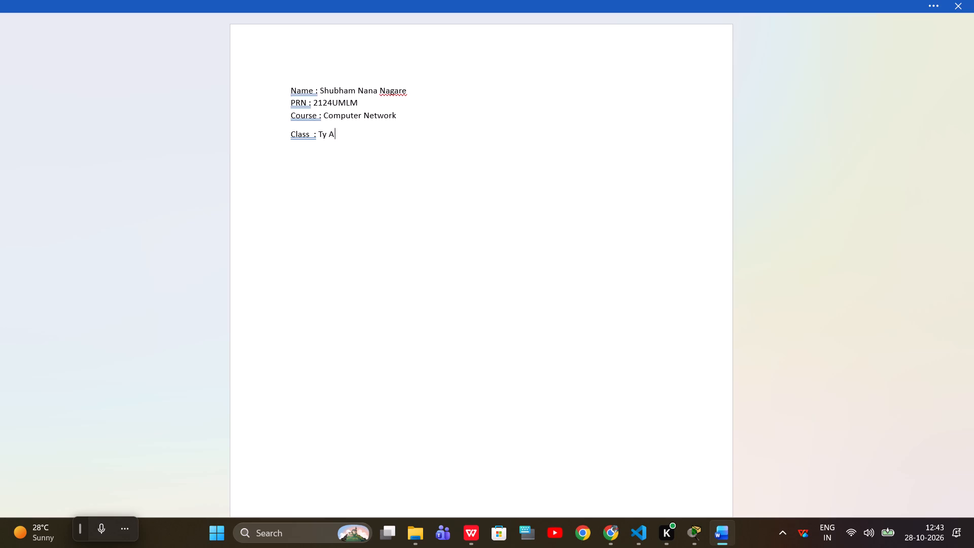
left_click(377, 101)
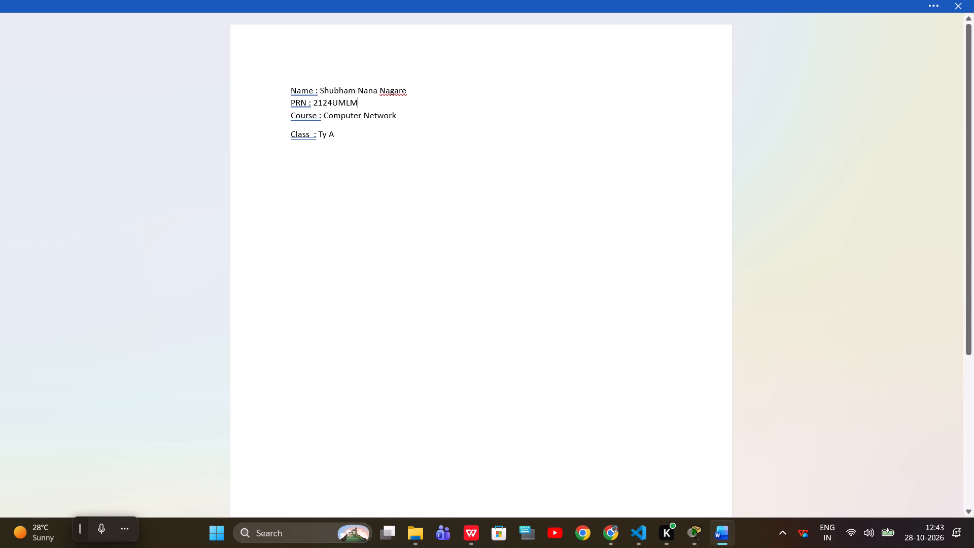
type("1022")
Add two line breaks after the class line.
left_click(411, 119)
left_click(341, 134)
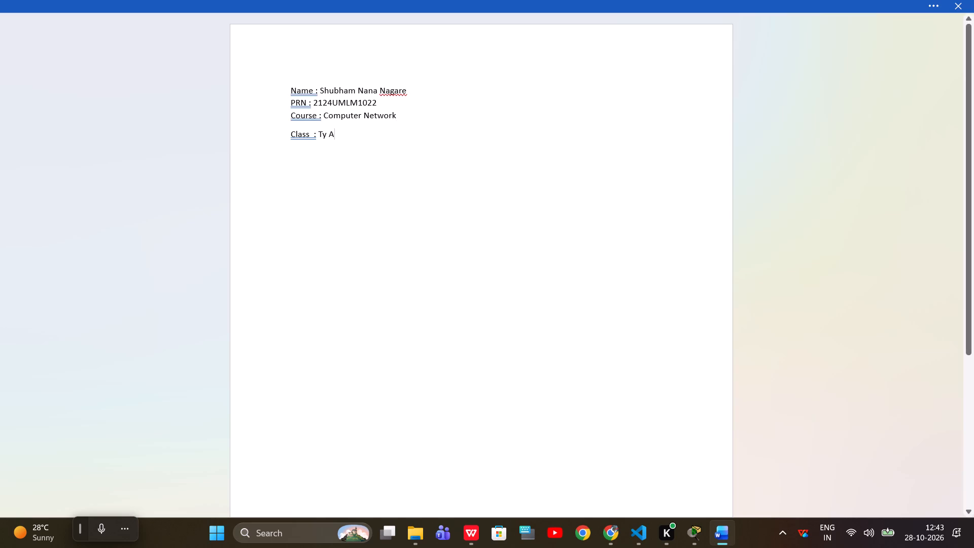
key("shift+Return")
key("shift+Return")
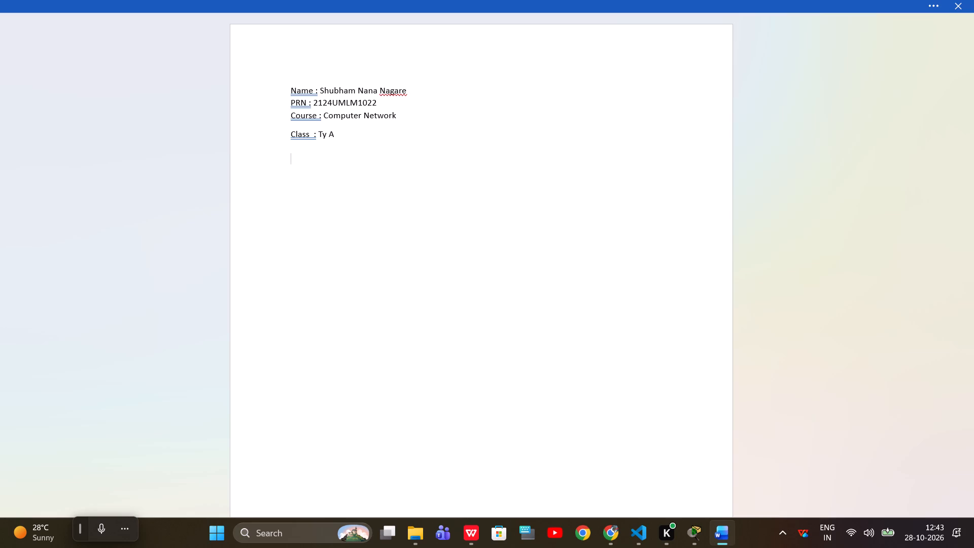
Capitalize the "y" on the class line so the class reads "TY A".
left_click(324, 135)
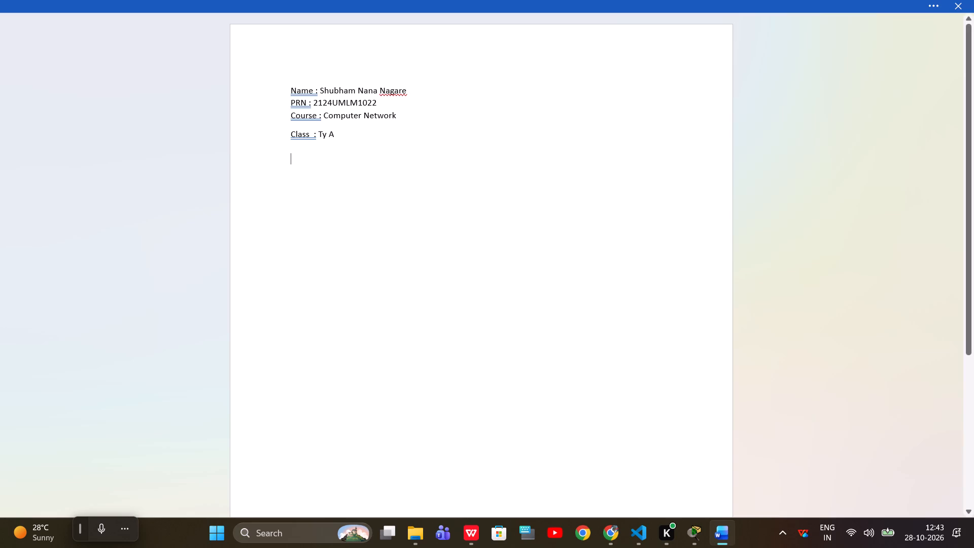
key("Right")
key("BackSpace")
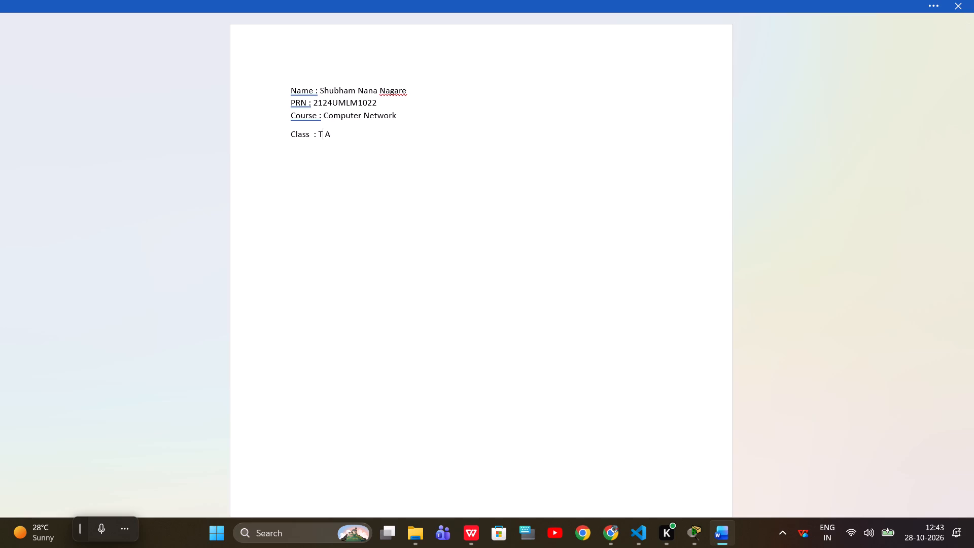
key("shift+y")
left_click(344, 133)
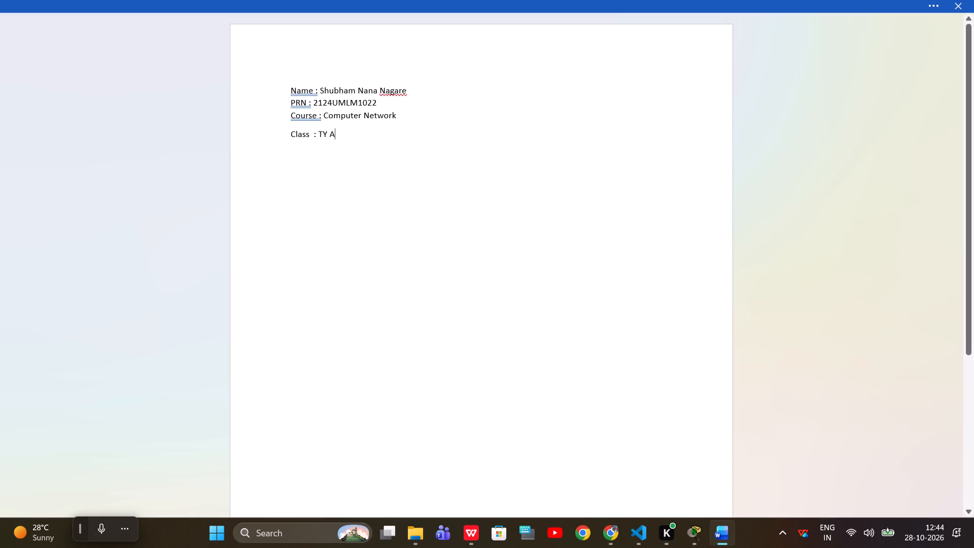
Insert a "professor :" line directly below the course line and enter the professor's name followed by "sir".
left_click(406, 119)
key("shift+Return")
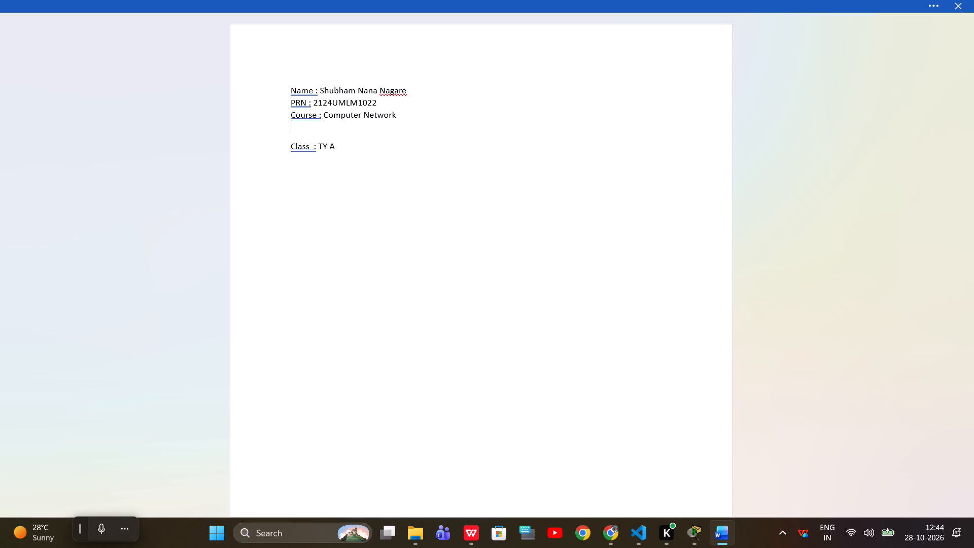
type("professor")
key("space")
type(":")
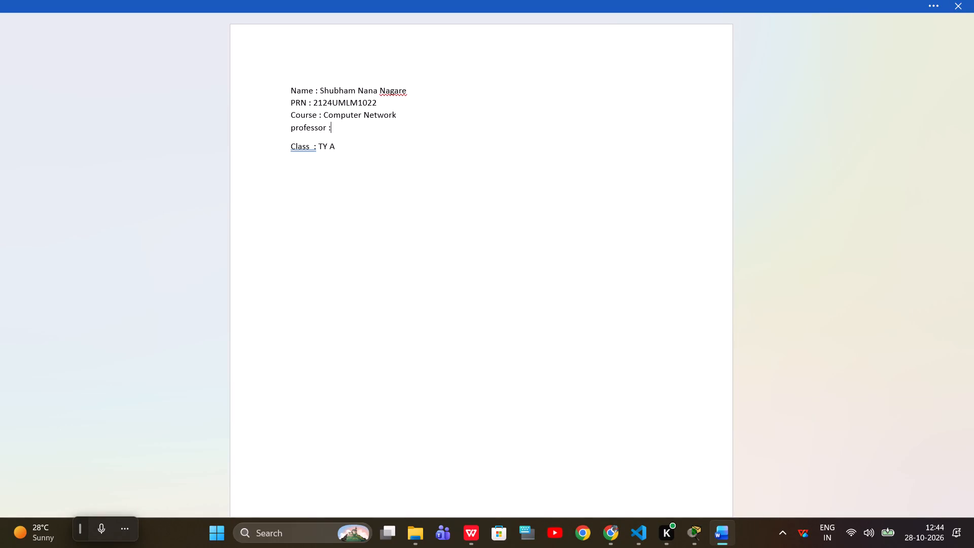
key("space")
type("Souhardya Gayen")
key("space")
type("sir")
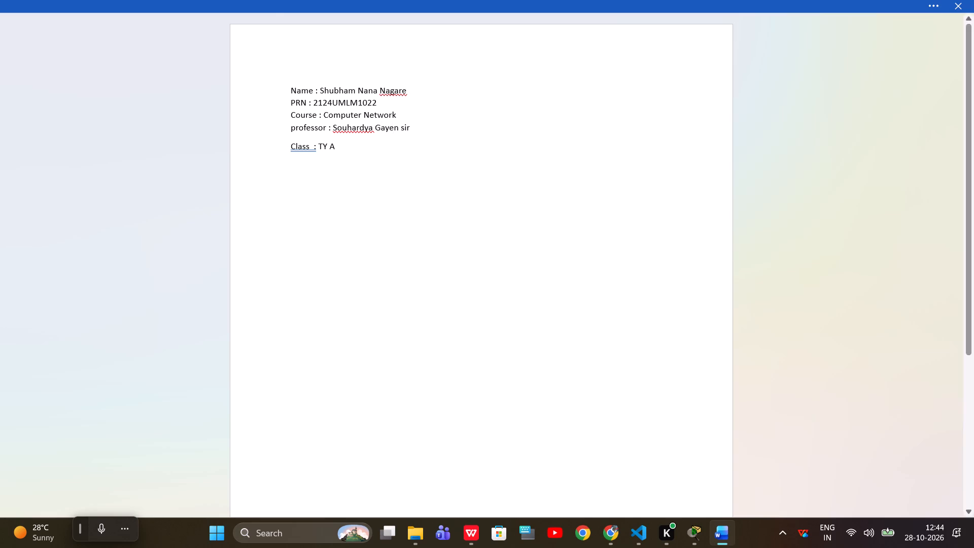
Center all the document text, set its font size to 22 and make it bold.
left_click(272, 8)
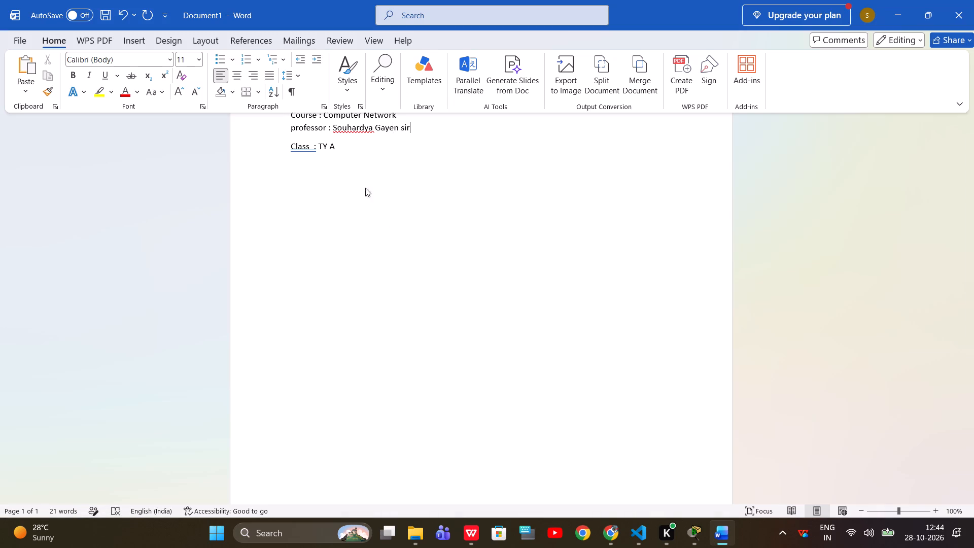
scroll(315, 157, "up", 1)
key("ctrl+a")
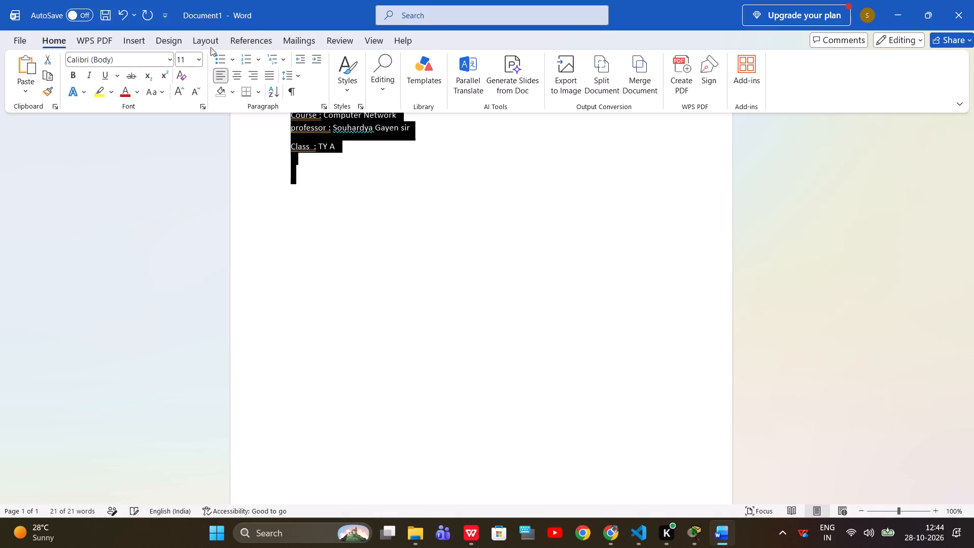
left_click(238, 77)
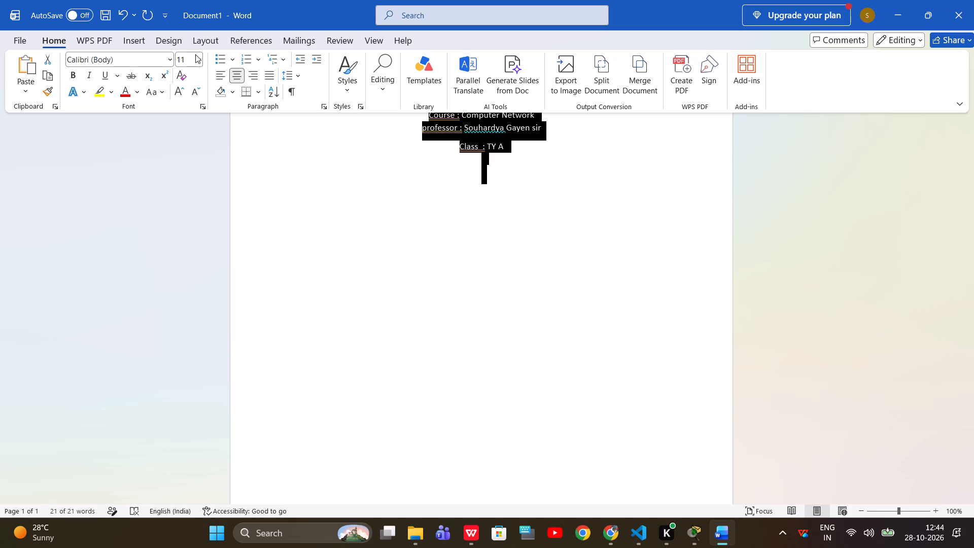
left_click(197, 58)
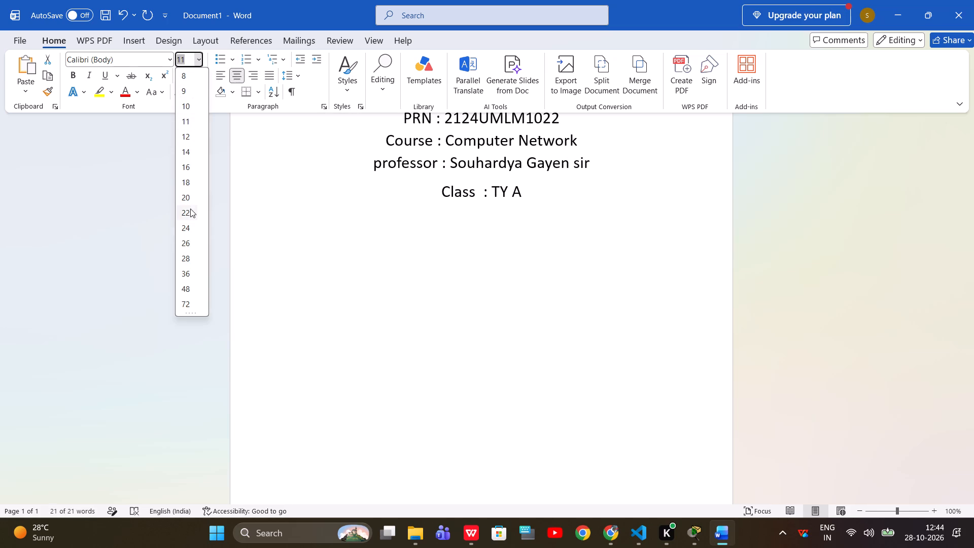
left_click(186, 213)
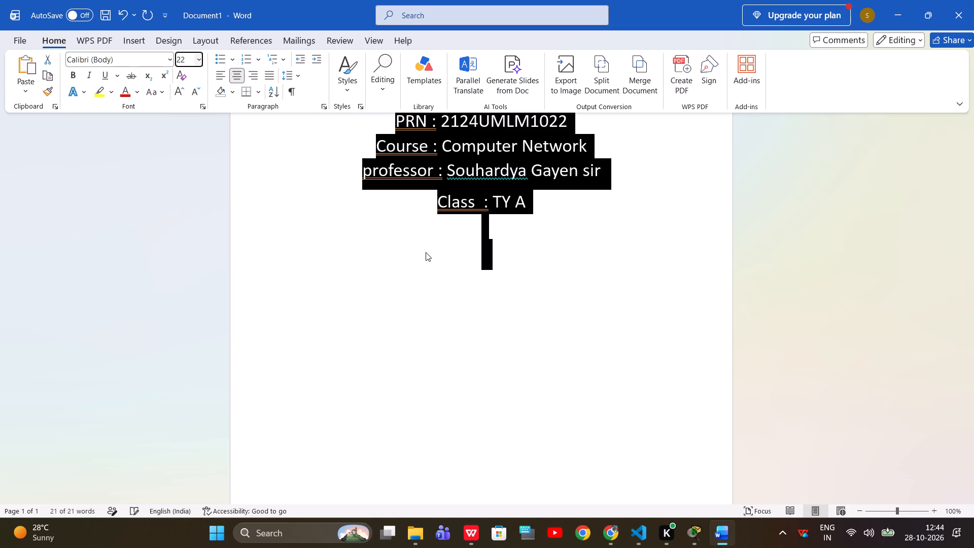
left_click(75, 75)
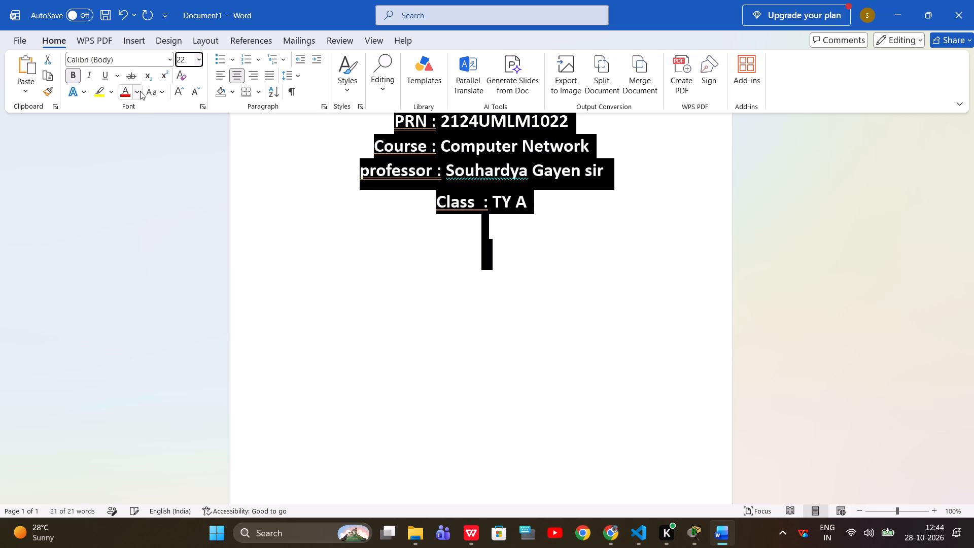
left_click(288, 211)
left_click(288, 211)
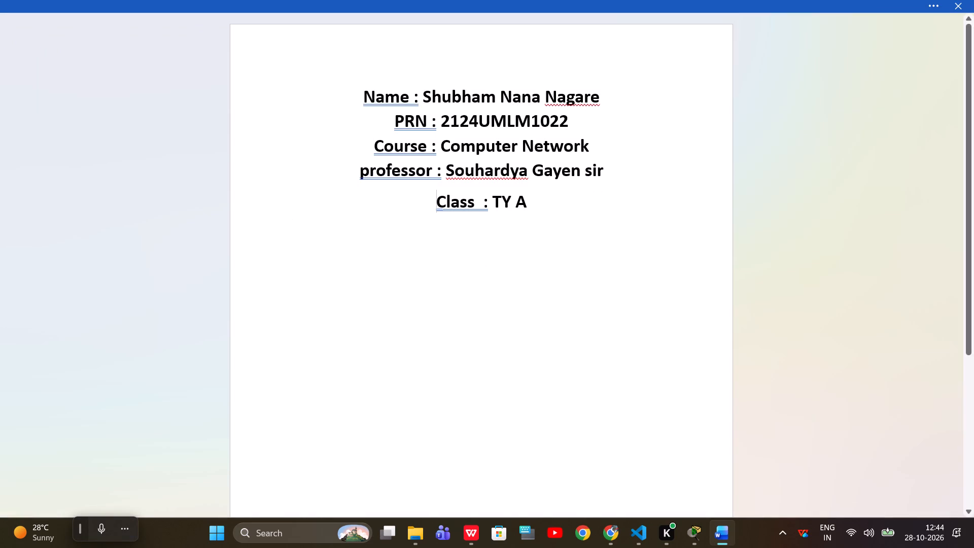
Add two more line breaks below the class line and start a left-aligned line further down the page.
left_click_drag(348, 88, 552, 229)
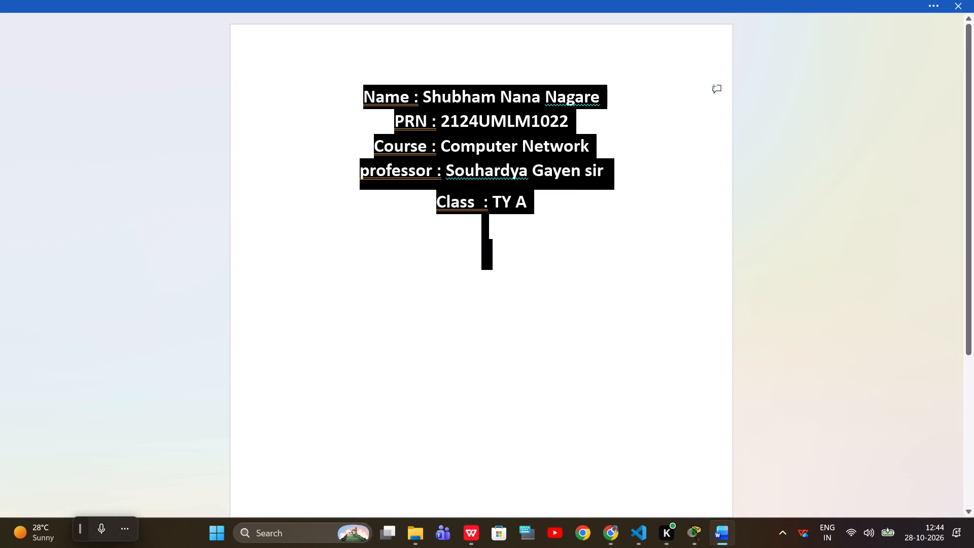
left_click_drag(552, 229, 549, 222)
left_click(544, 233)
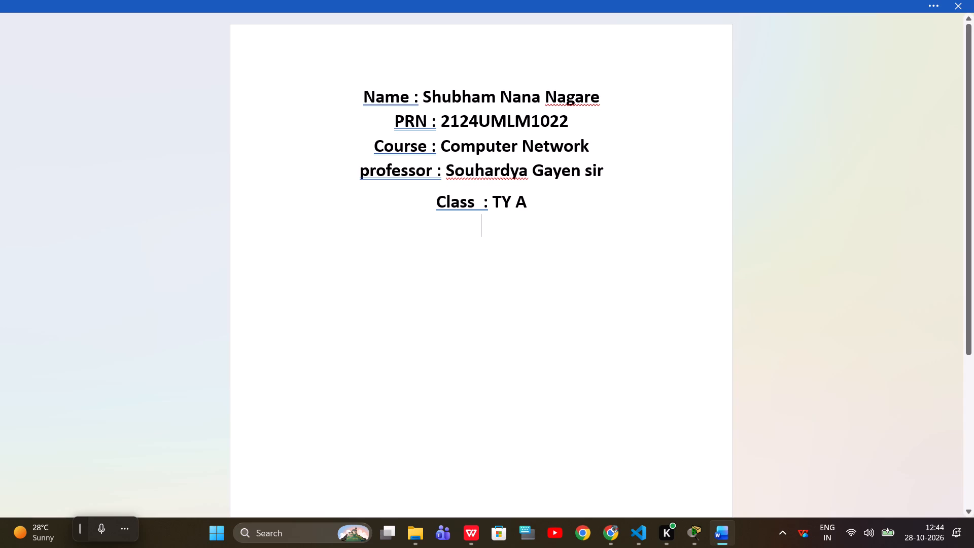
key("shift+Return")
key("shift+Return")
scroll(530, 214, "down", 1)
scroll(304, 231, "up", 6)
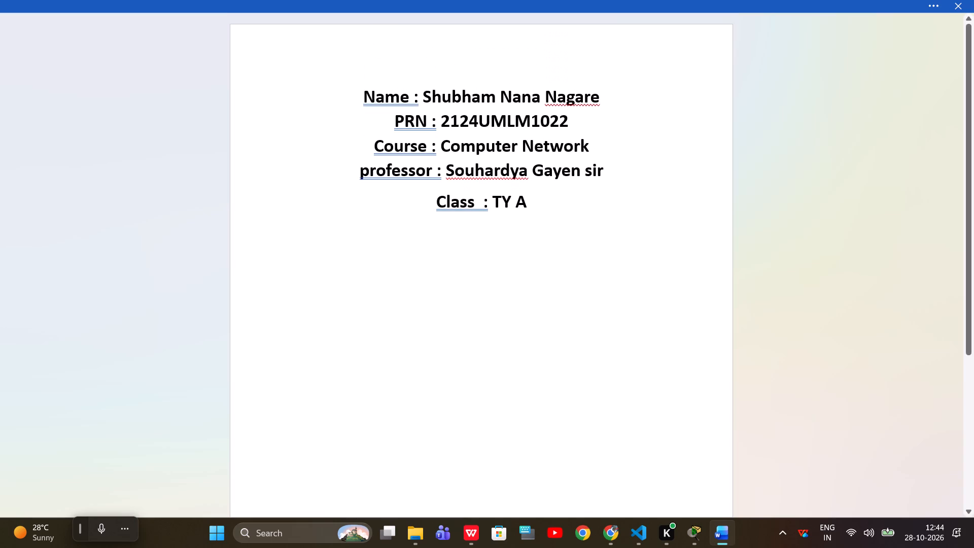
left_click(307, 345)
key("Return")
key("Return")
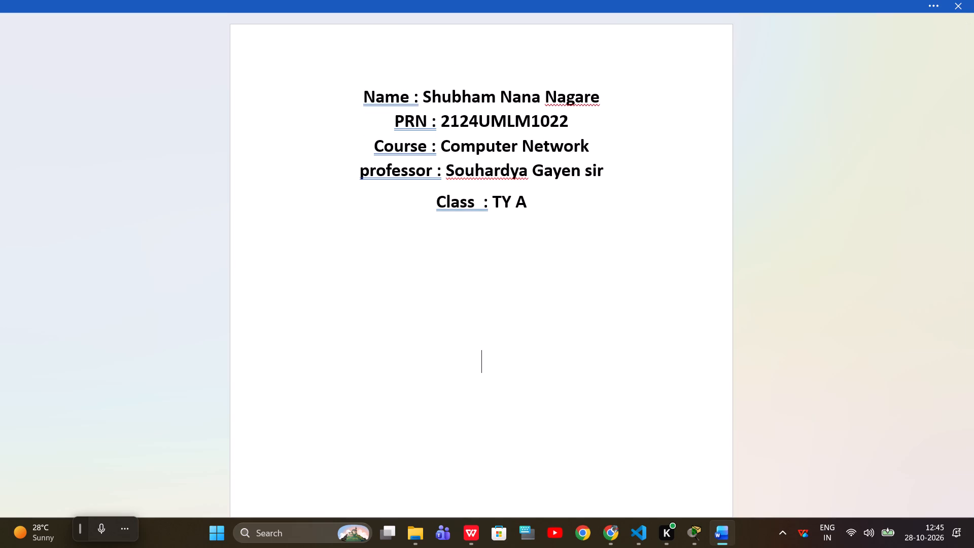
key("BackSpace")
key("BackSpace")
Begin the question on the left-aligned line with "Q2 ) implement".
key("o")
key("BackSpace")
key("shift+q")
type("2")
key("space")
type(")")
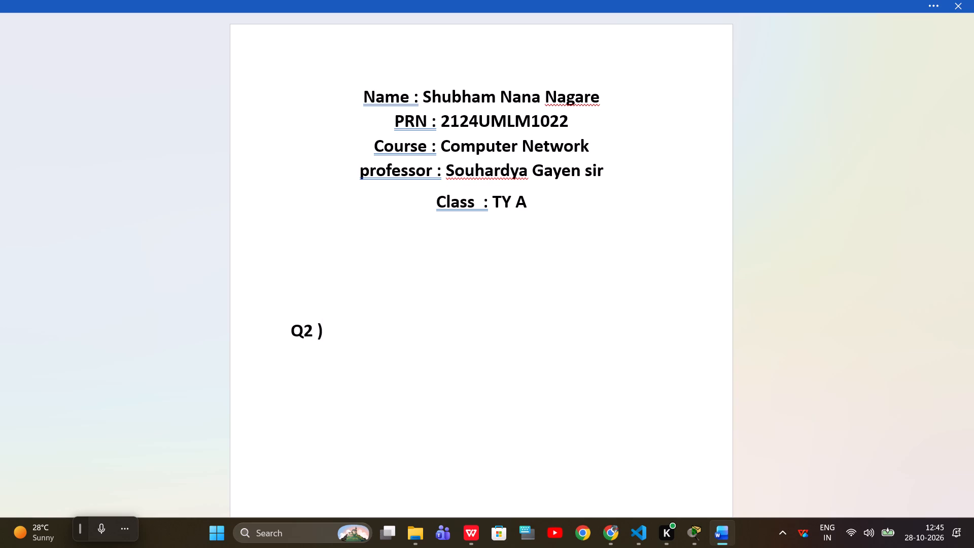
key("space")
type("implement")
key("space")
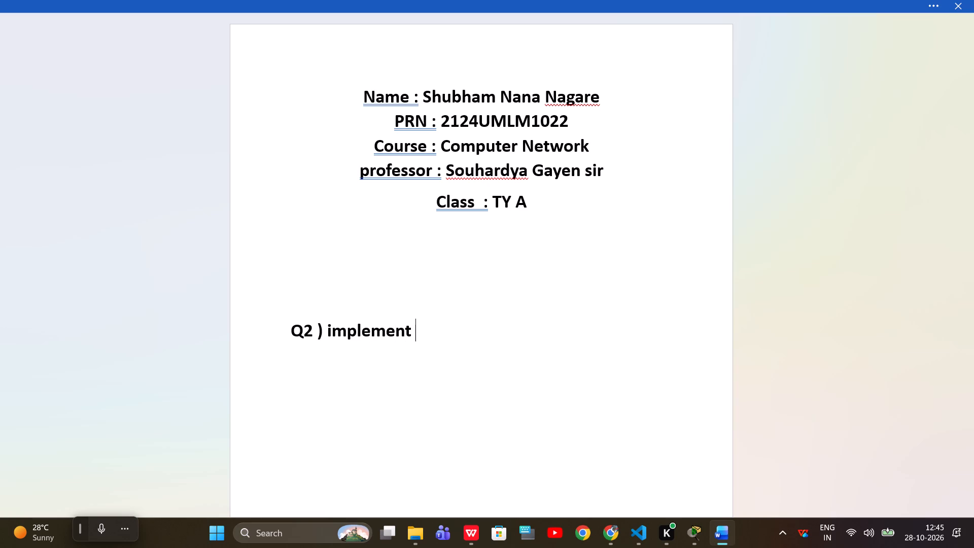
Capitalize the first letter of "implement" in the question line.
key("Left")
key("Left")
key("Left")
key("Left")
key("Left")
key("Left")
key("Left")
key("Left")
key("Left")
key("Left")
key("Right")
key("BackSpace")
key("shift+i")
Continue the question after "Implement" with "the Stop and wait ARQ protocol".
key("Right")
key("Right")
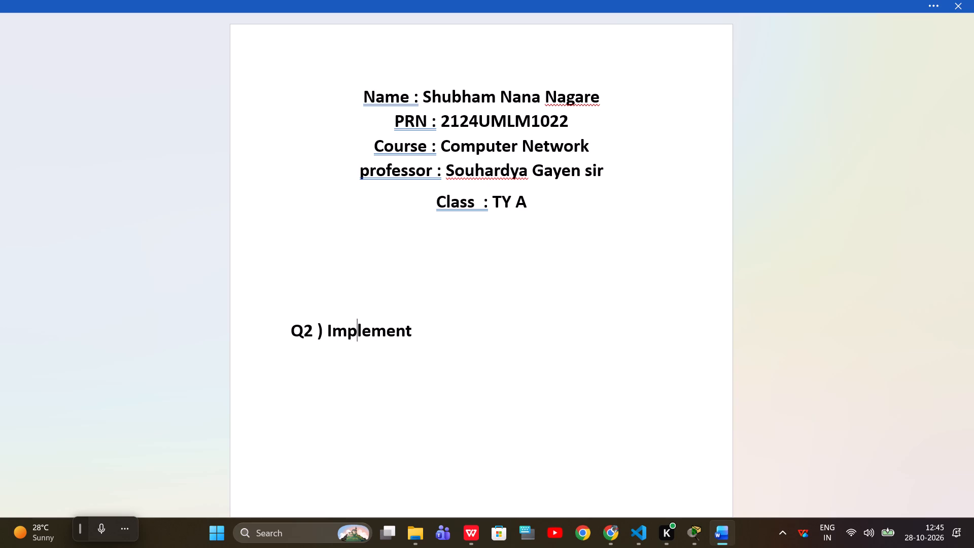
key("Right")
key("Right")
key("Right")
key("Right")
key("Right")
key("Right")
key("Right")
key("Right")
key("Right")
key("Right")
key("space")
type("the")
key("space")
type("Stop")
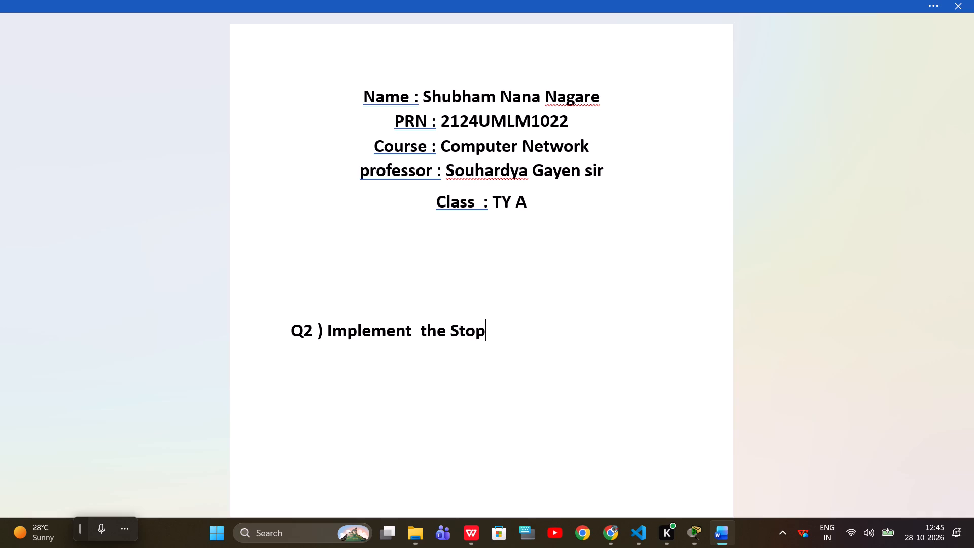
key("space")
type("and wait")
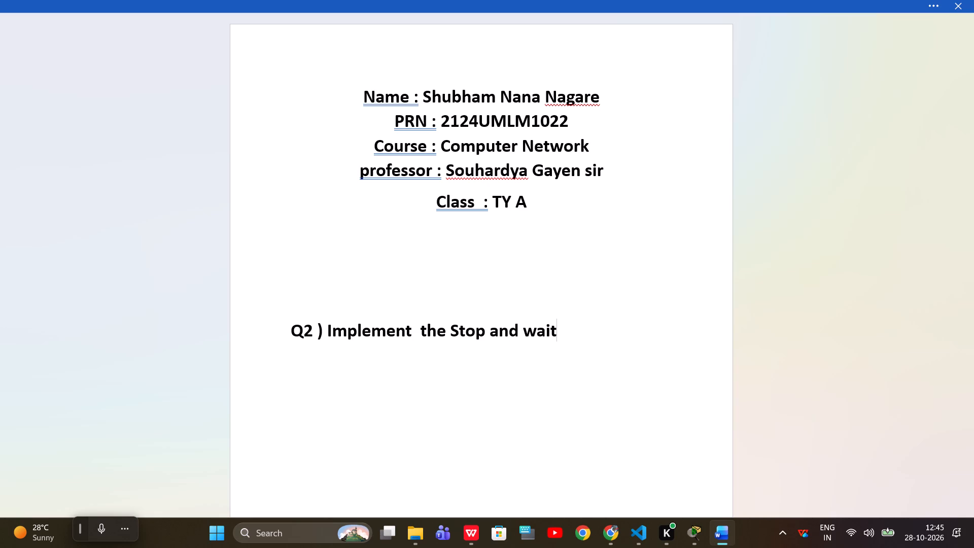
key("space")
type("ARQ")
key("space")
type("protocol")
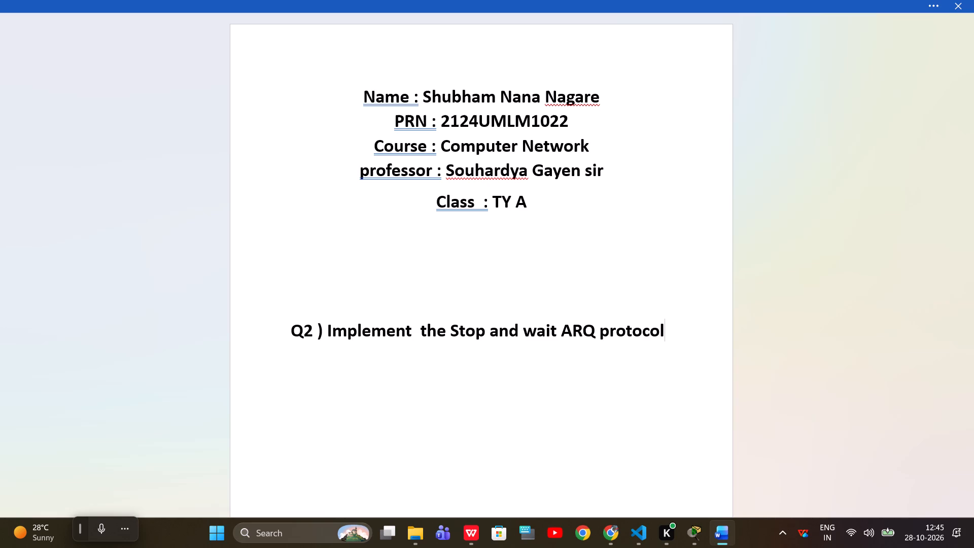
Continue the Q2 question after "protocol" with "using java".
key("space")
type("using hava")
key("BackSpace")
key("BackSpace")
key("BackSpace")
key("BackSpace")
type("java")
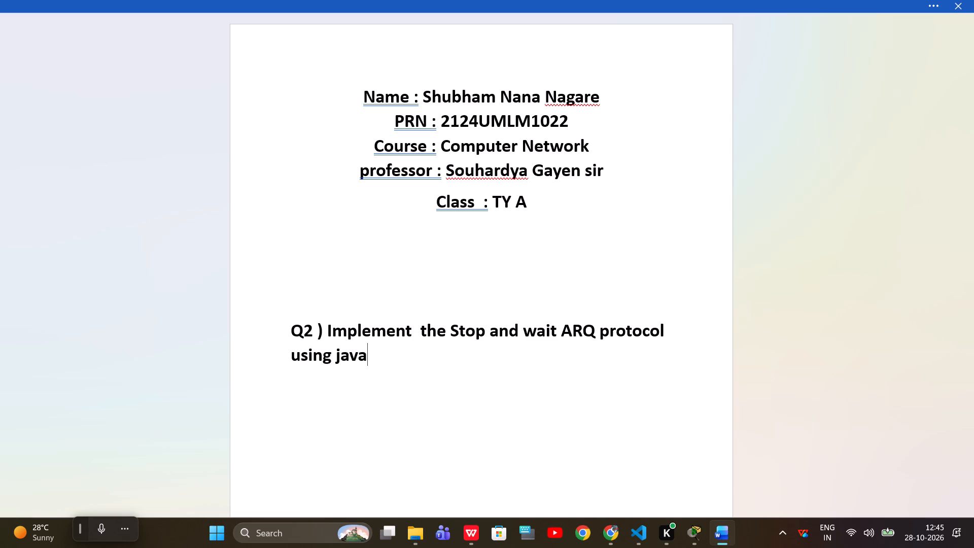
Extend the question after "java" with "and demonstrate frame transmission".
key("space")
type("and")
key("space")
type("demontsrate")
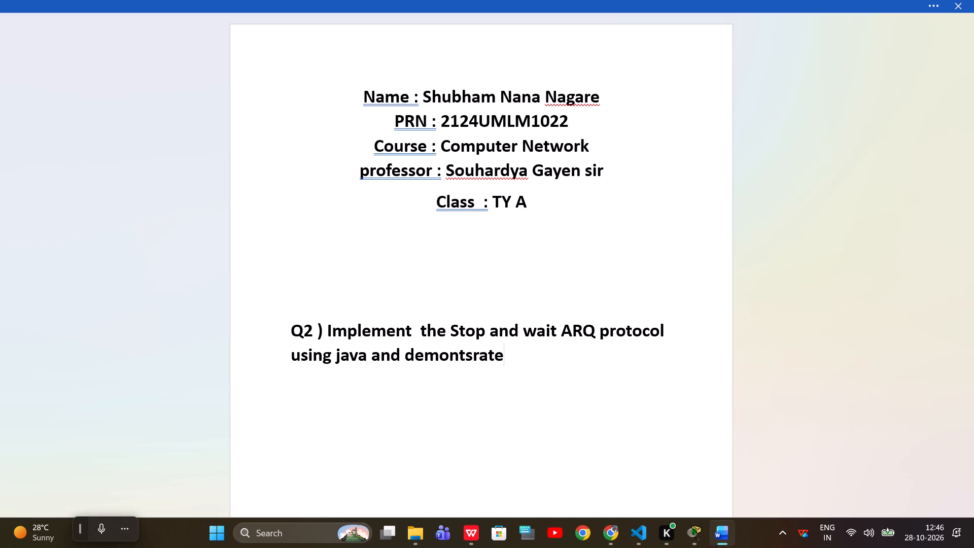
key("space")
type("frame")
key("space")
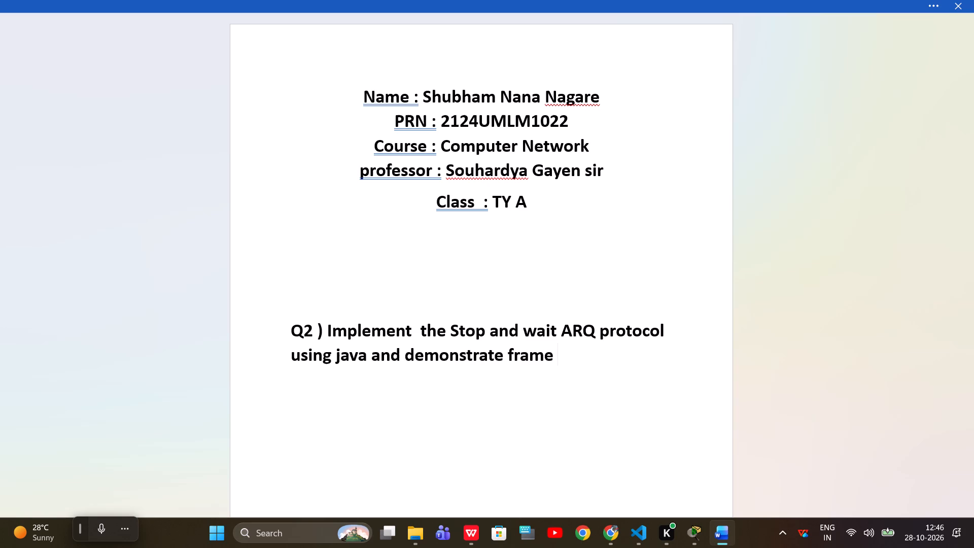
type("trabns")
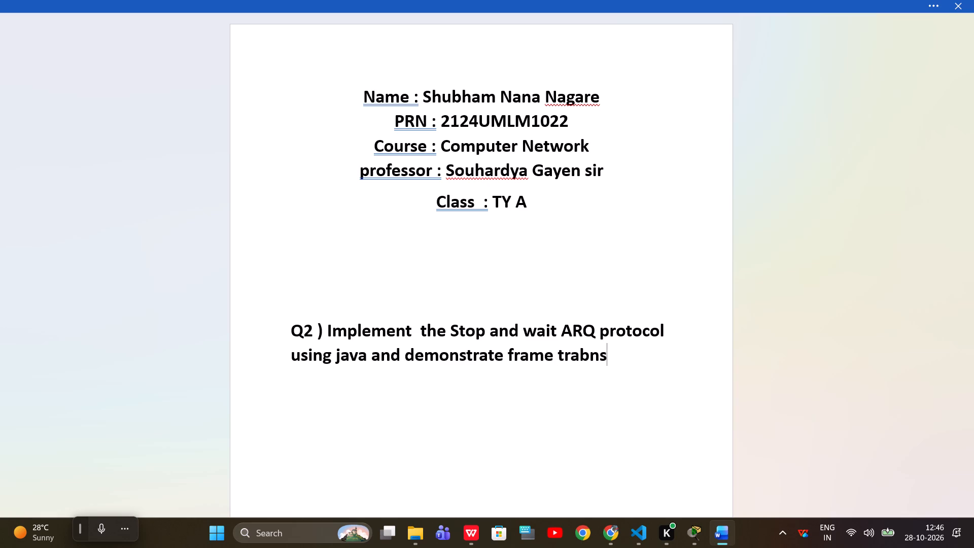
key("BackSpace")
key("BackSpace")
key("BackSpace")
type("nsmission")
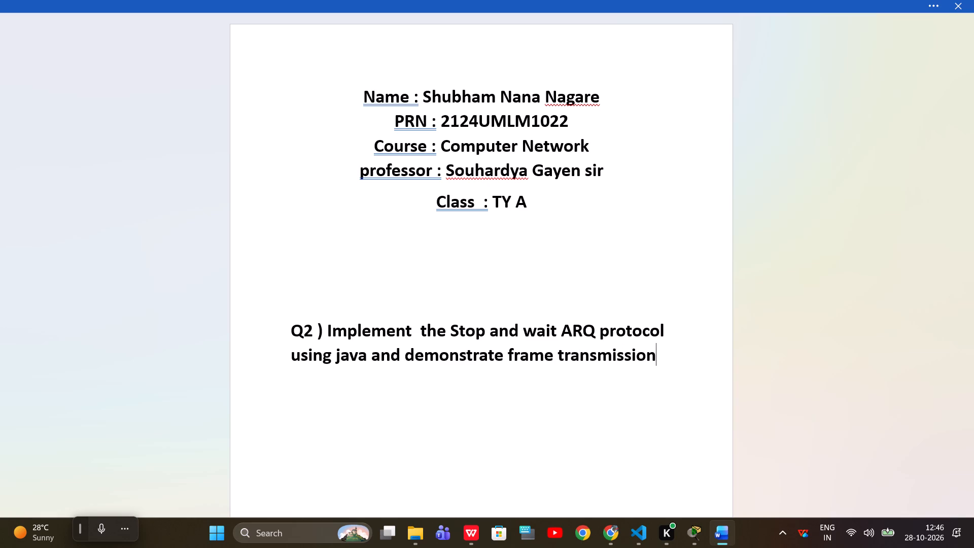
Finish the question sentence with "and acknowledgement.".
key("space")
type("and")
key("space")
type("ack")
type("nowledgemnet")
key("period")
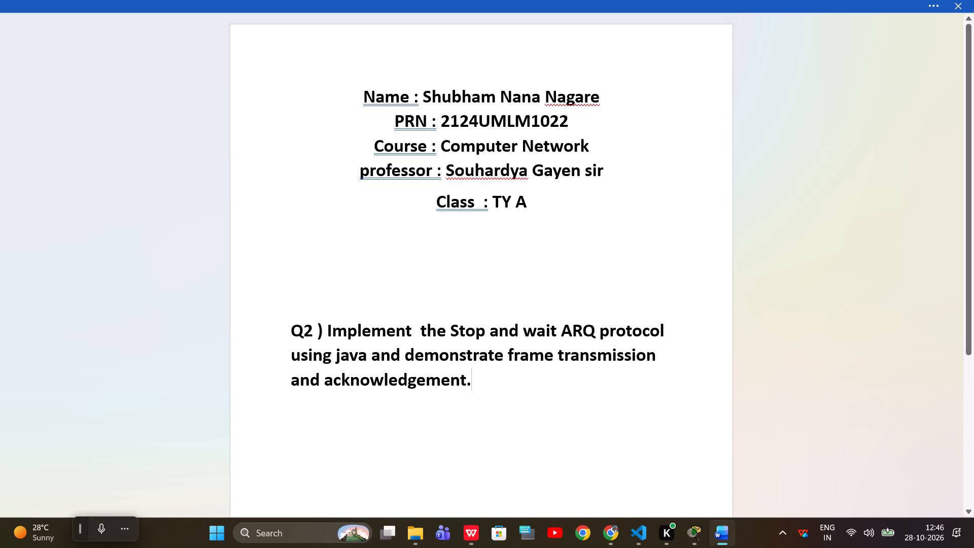
Remove the bold formatting from the question text, keeping only the "Q2 )" label bold.
left_click_drag(328, 327, 472, 380)
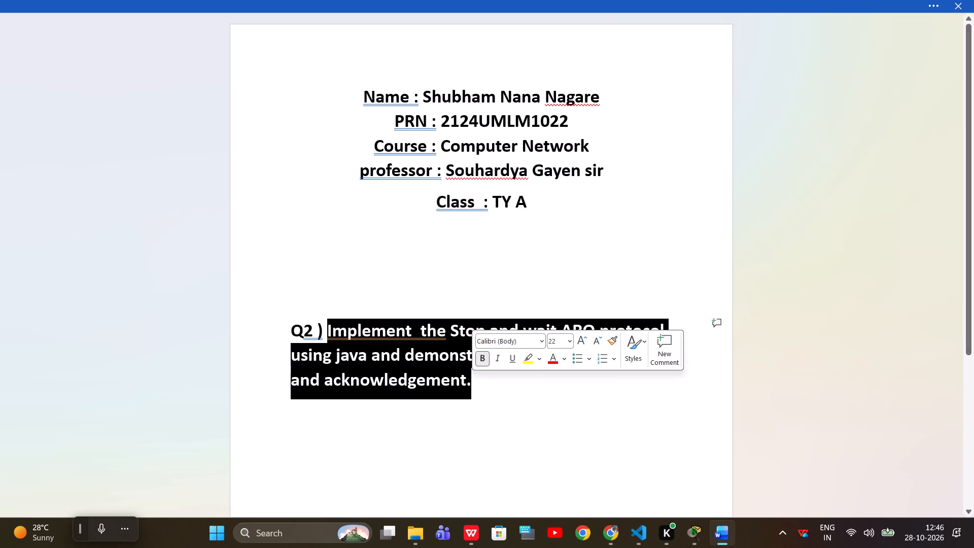
key("ctrl+b")
left_click(472, 380)
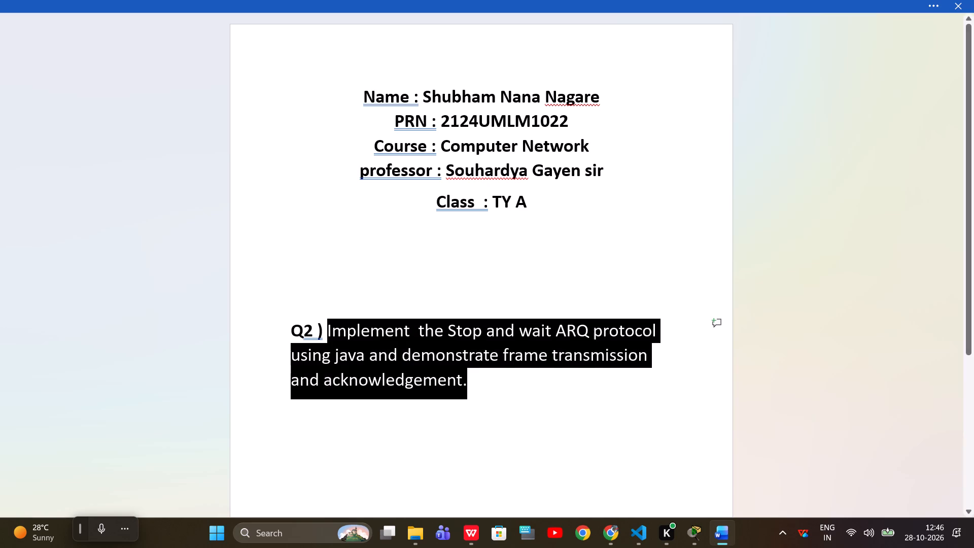
left_click(477, 384)
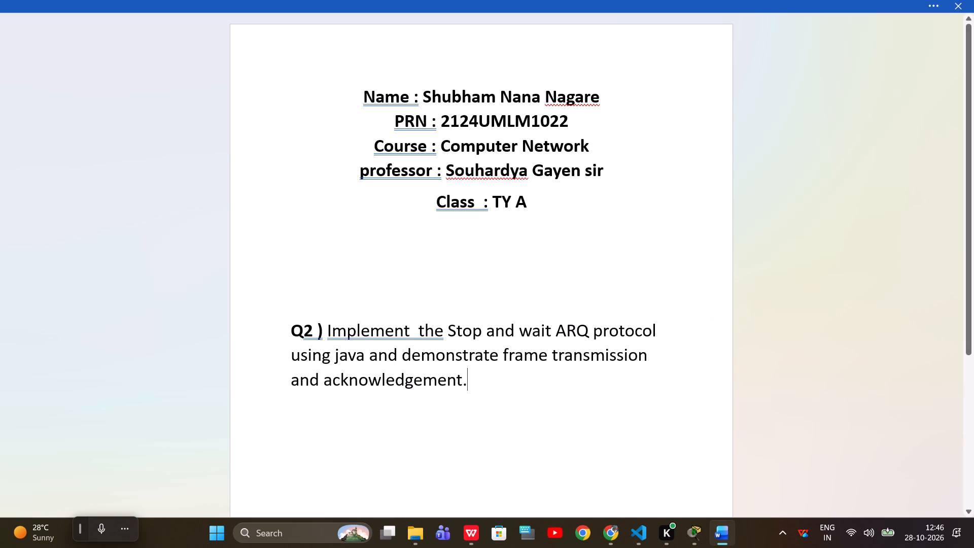
Add a bold "Ans:" label on a new line below the question.
key("Return")
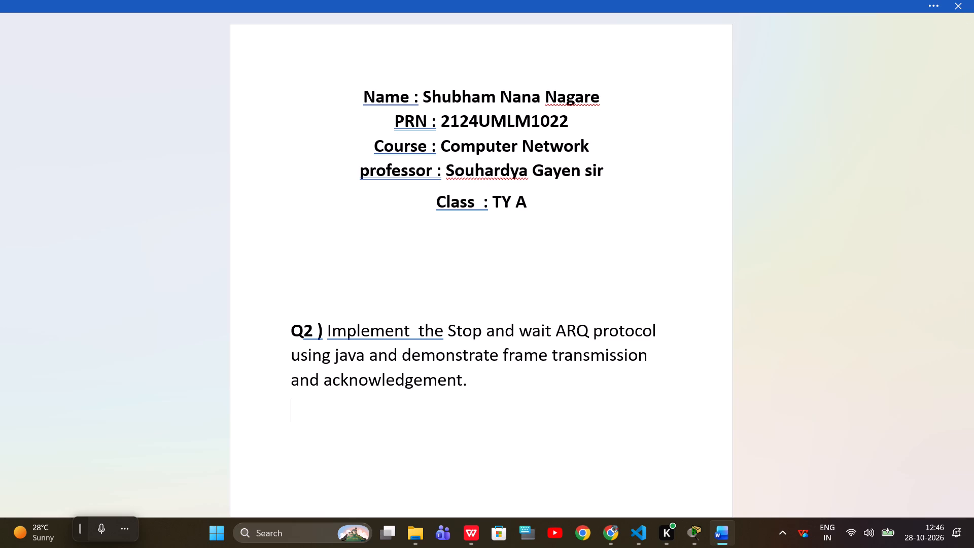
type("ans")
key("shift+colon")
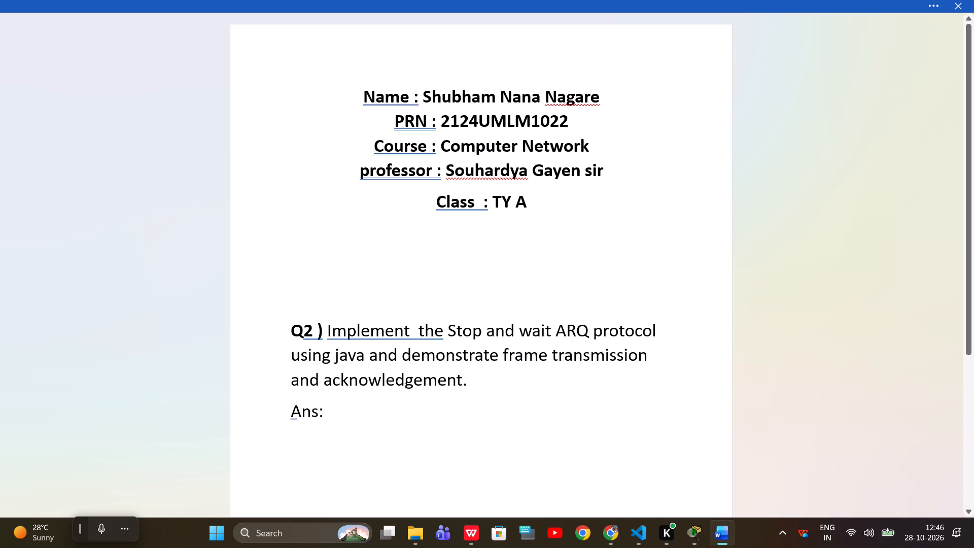
left_click_drag(293, 412, 327, 416)
key("ctrl+b")
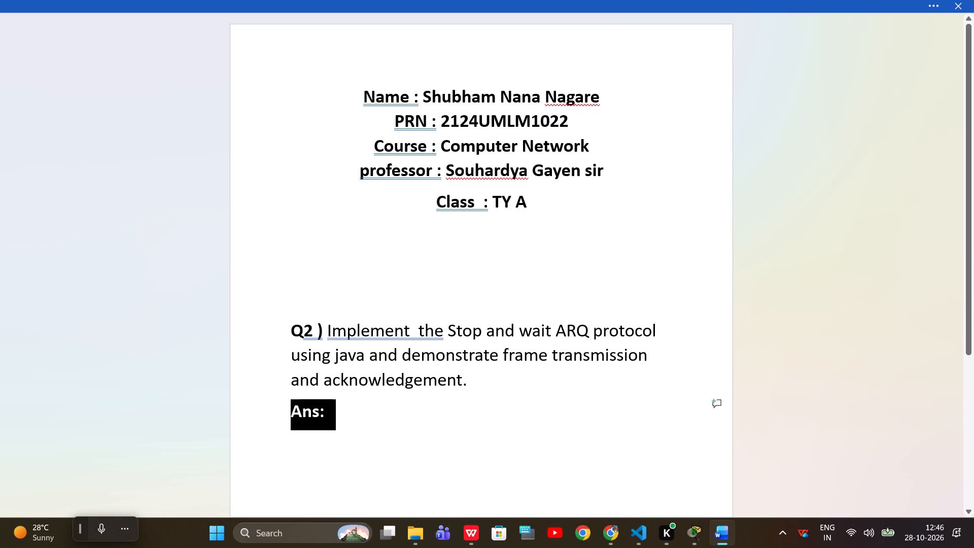
left_click(352, 405)
Copy the StopWaitARQ code screenshot from the File Explorer gallery and paste it into Word on a new line under "Ans:".
scroll(352, 405, "down", 3)
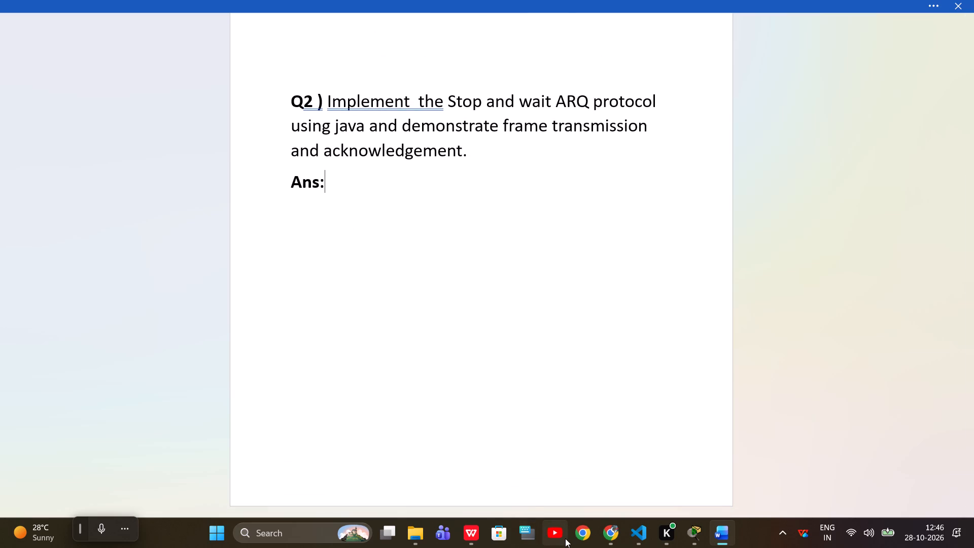
key("shift+Return")
left_click(421, 532)
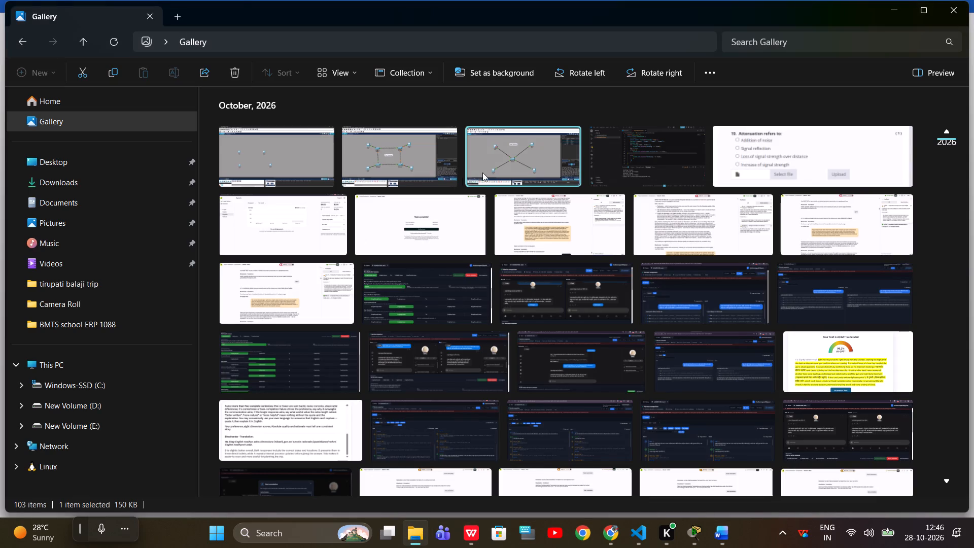
right_click(621, 162)
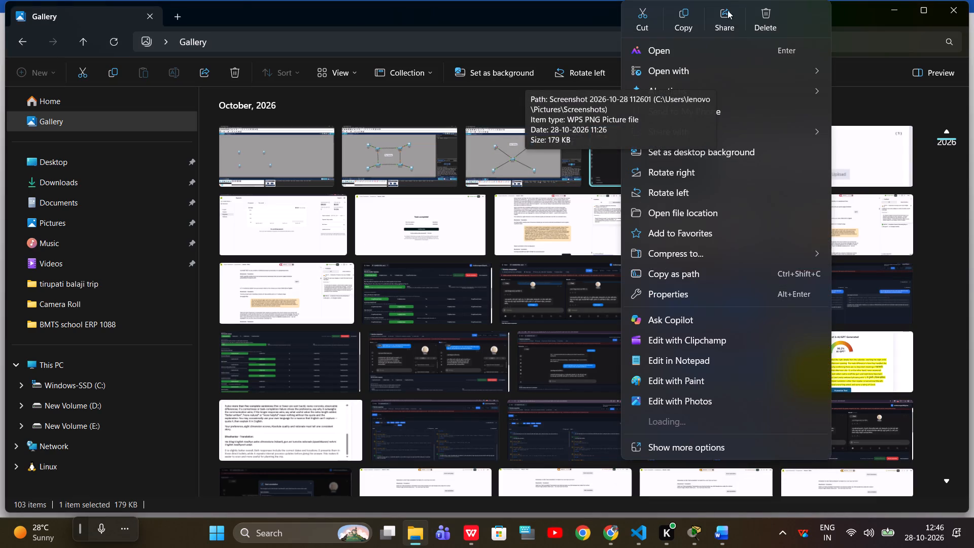
left_click(680, 18)
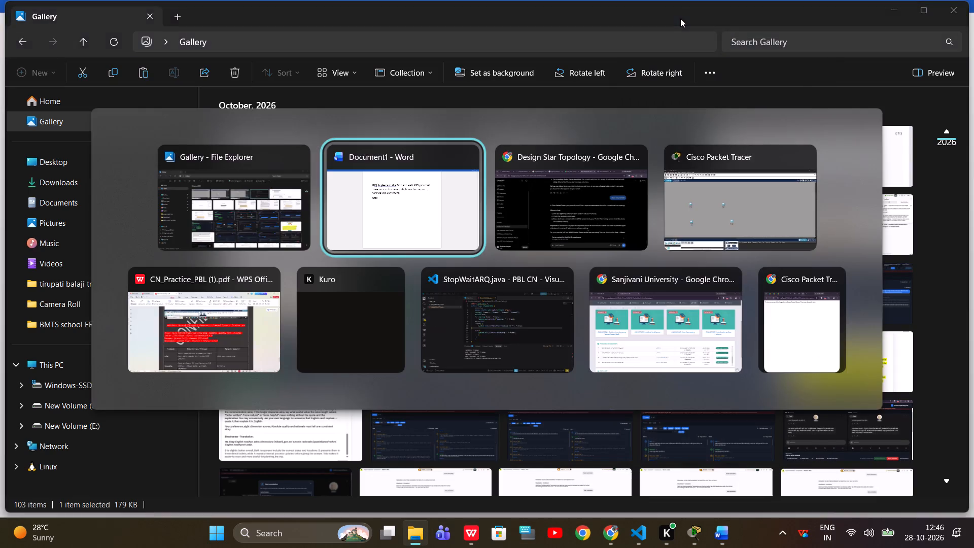
key("ctrl+v")
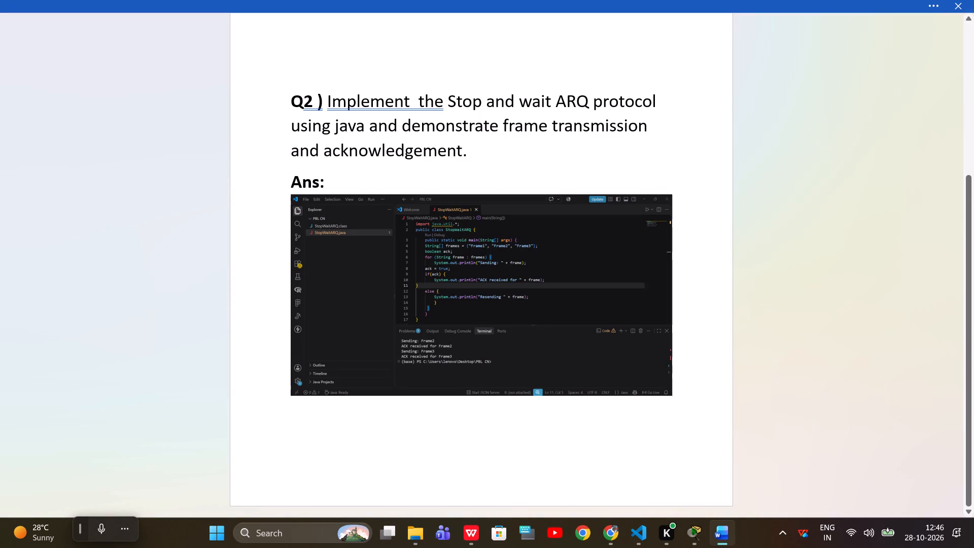
Enlarge the pasted code screenshot proportionally so it extends slightly past the text's right margin.
left_click(672, 395)
left_click_drag(672, 395, 715, 426)
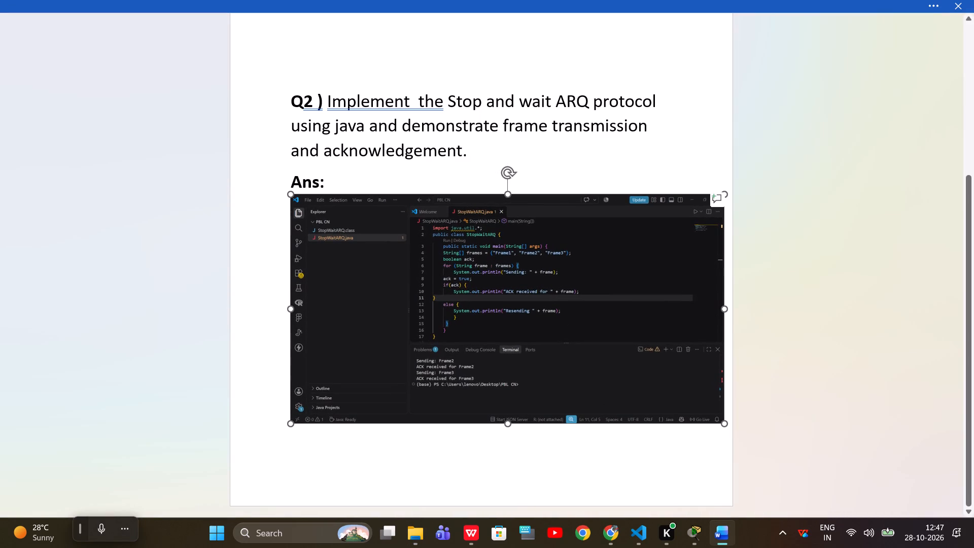
left_click_drag(715, 426, 683, 419)
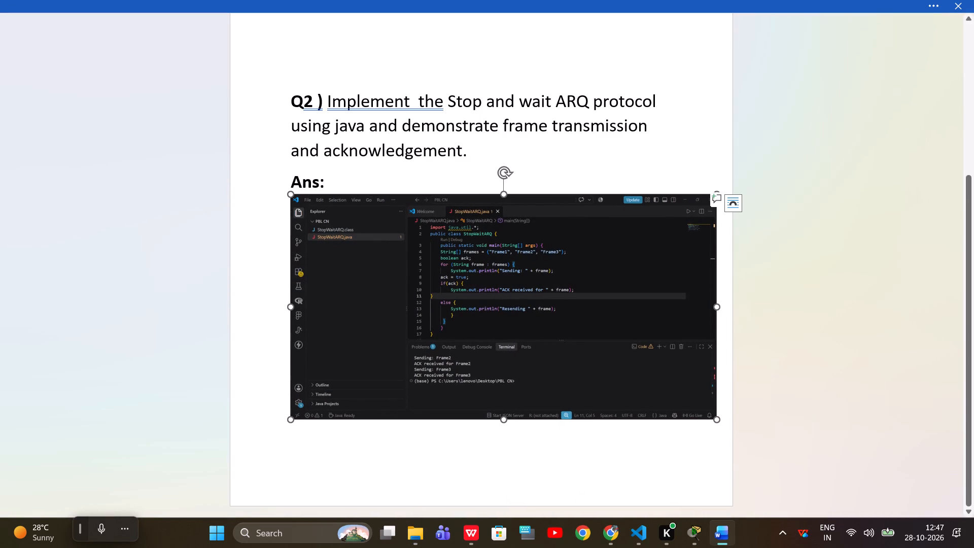
left_click_drag(717, 419, 687, 415)
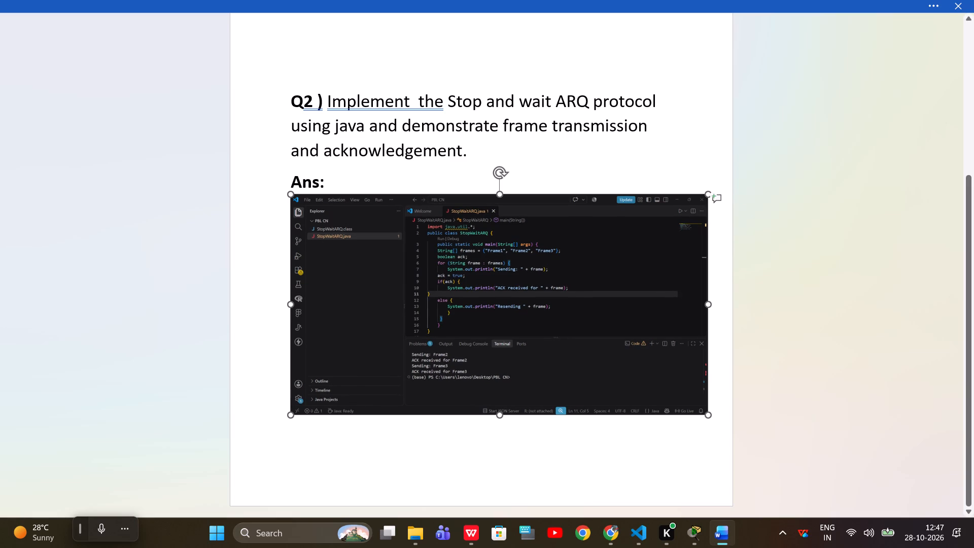
left_click(357, 185)
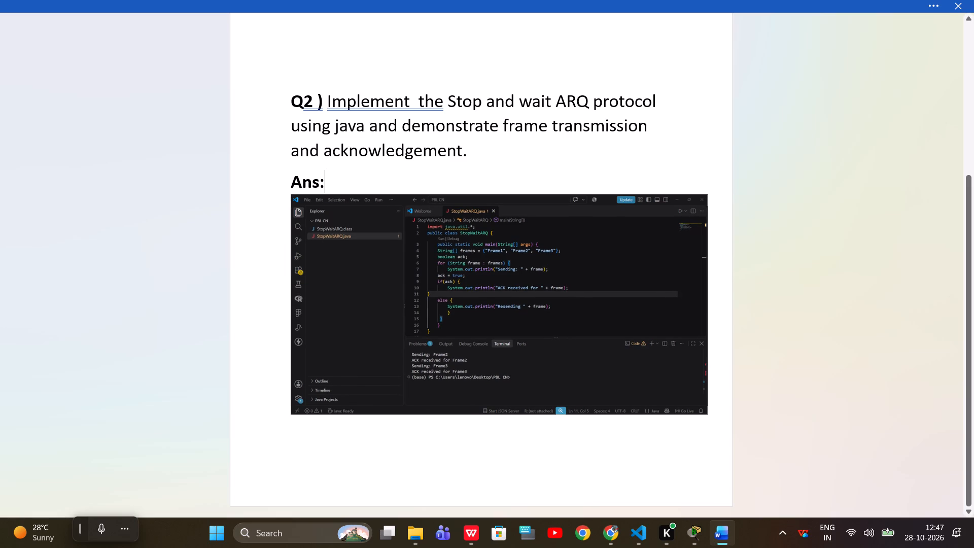
Switch to Visual Studio Code and copy the entire StopWaitARQ.java source code.
scroll(465, 367, "down", 2)
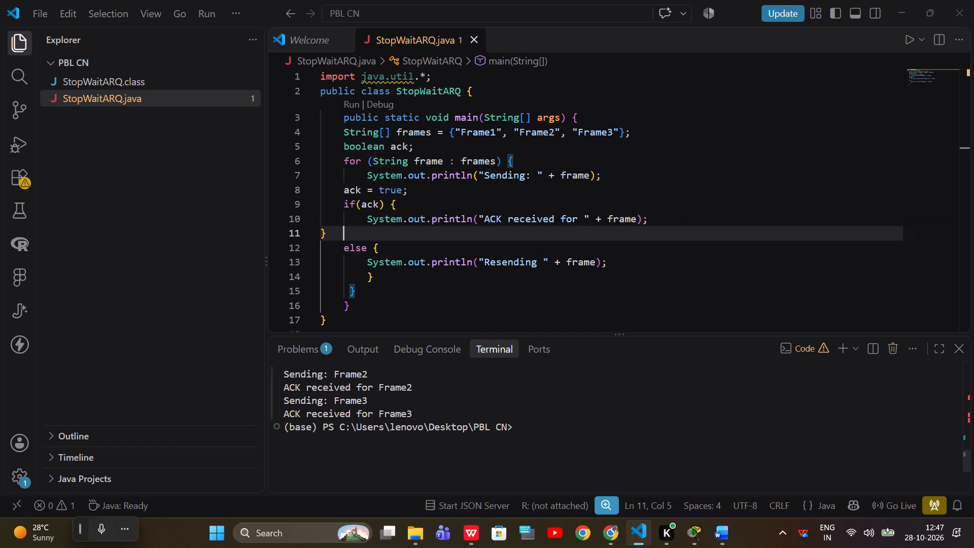
left_click(435, 278)
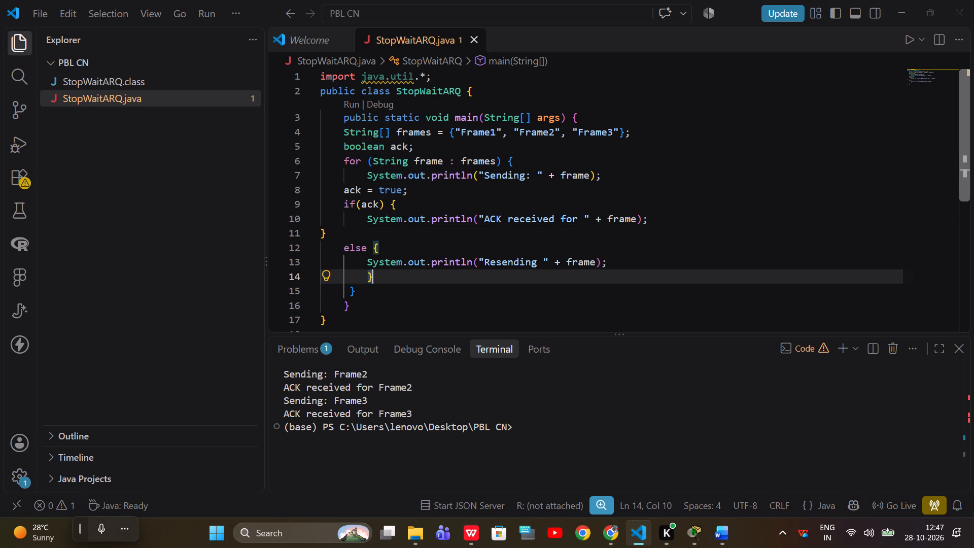
key("ctrl+a")
key("ctrl+c")
key("ctrl+c")
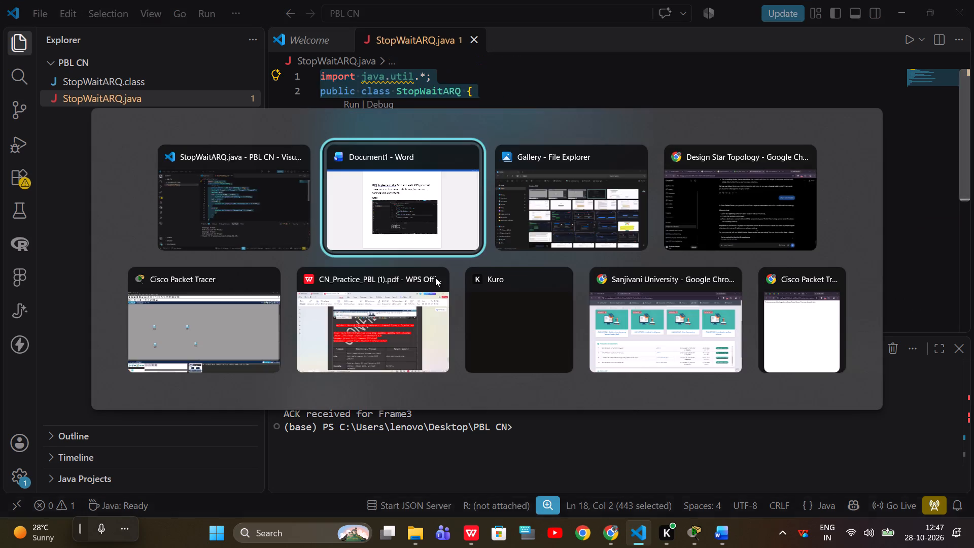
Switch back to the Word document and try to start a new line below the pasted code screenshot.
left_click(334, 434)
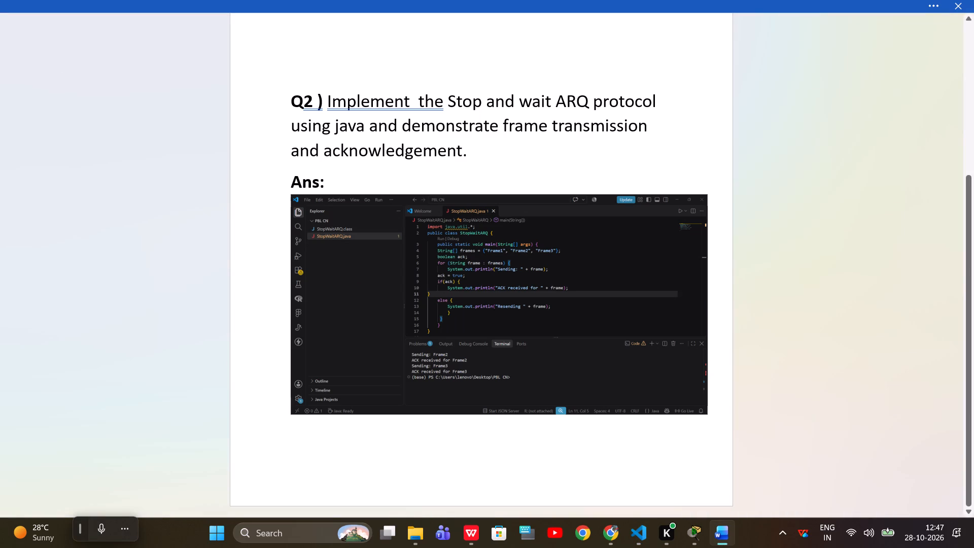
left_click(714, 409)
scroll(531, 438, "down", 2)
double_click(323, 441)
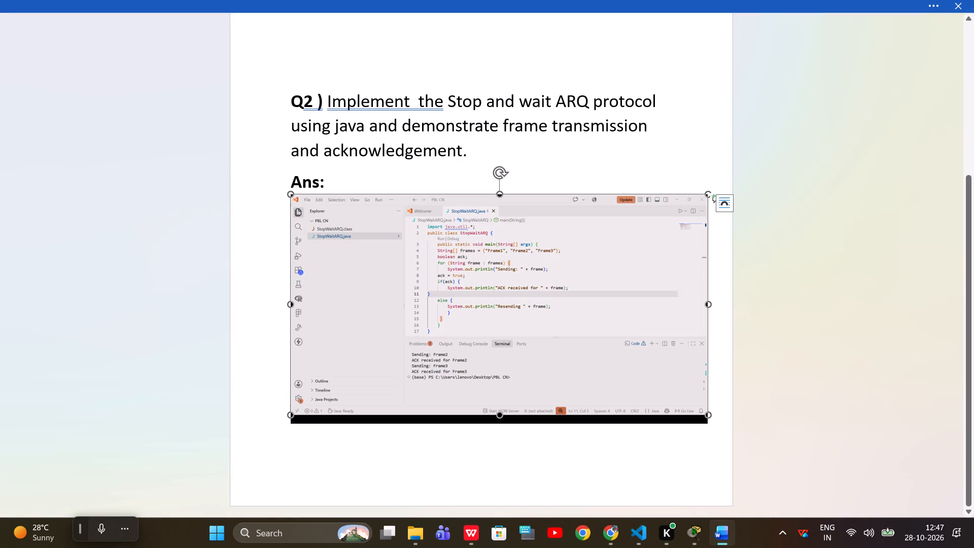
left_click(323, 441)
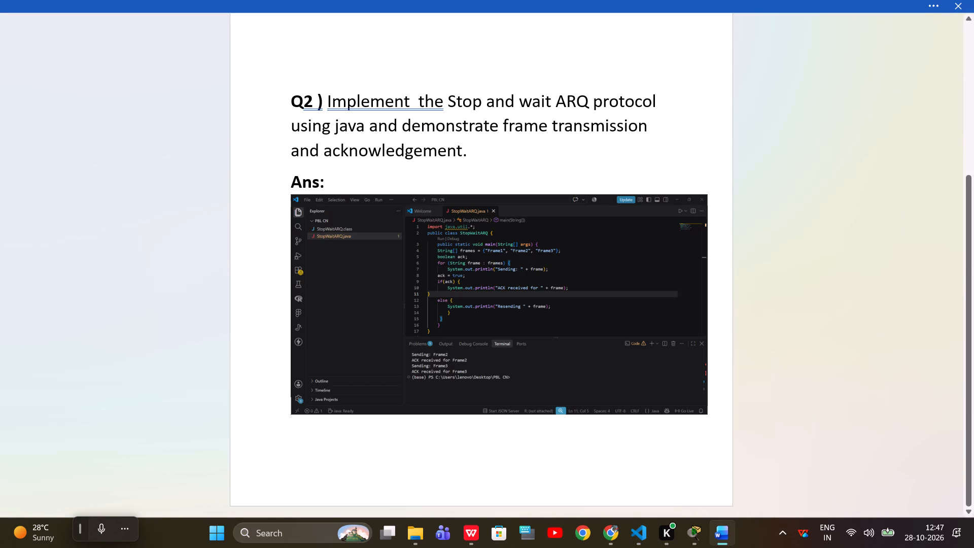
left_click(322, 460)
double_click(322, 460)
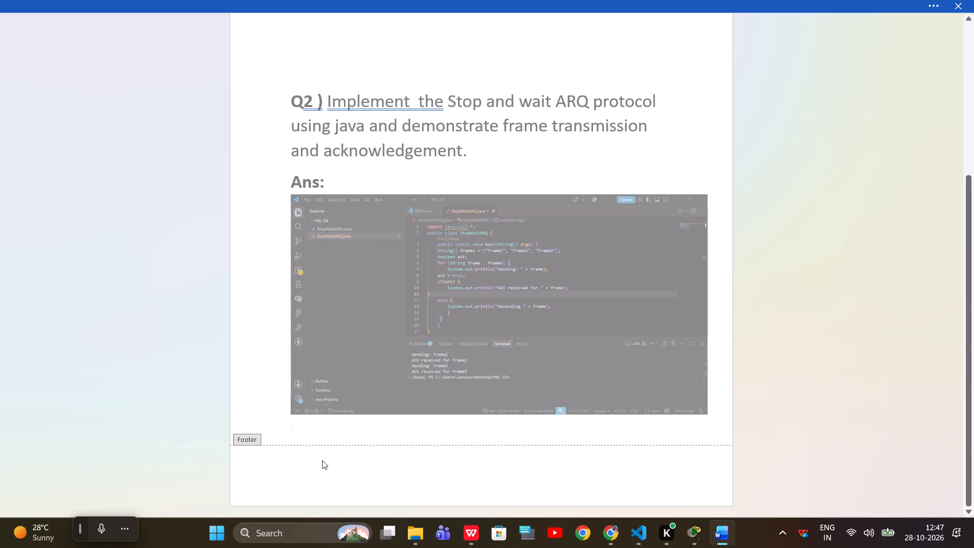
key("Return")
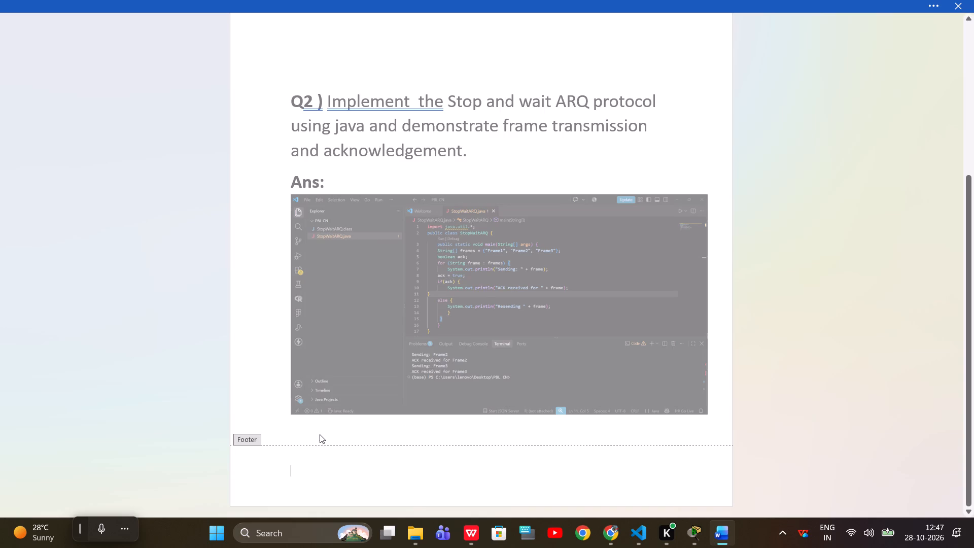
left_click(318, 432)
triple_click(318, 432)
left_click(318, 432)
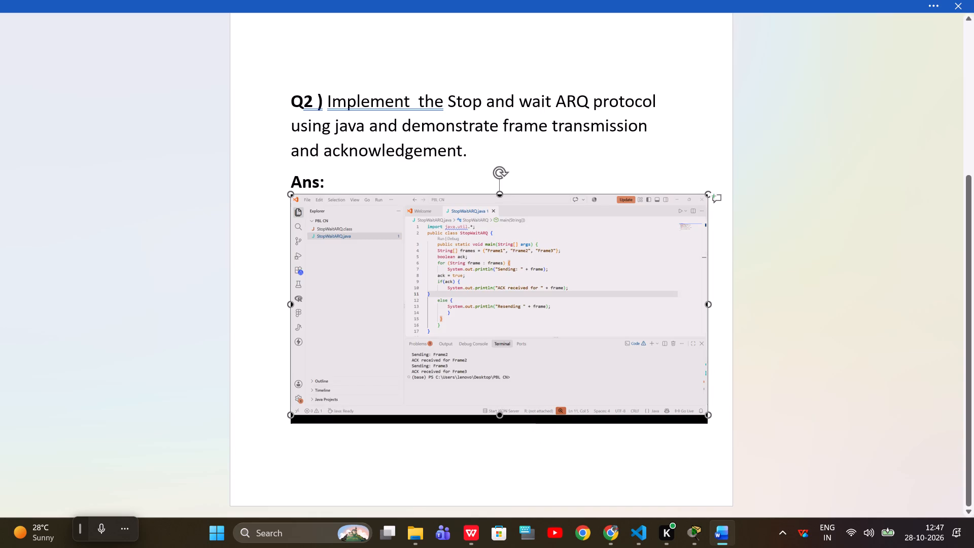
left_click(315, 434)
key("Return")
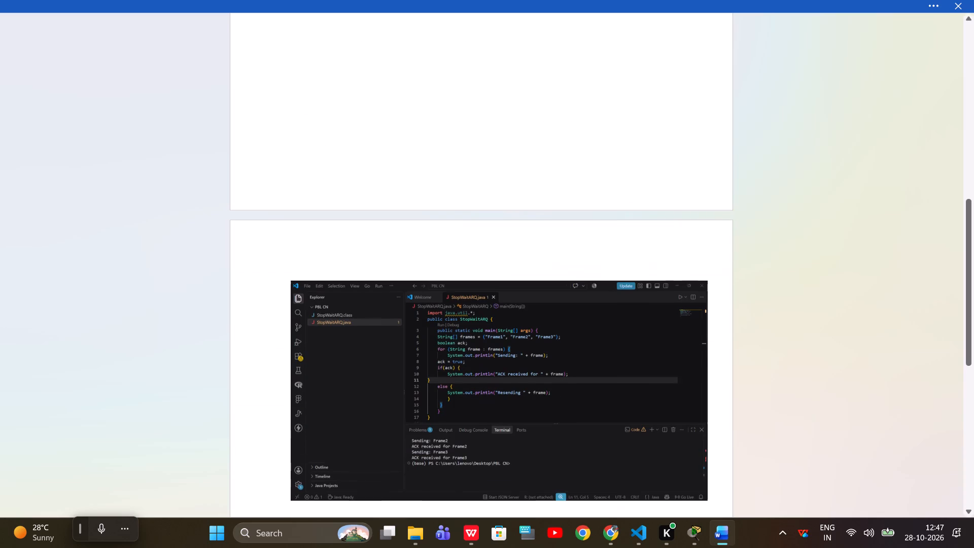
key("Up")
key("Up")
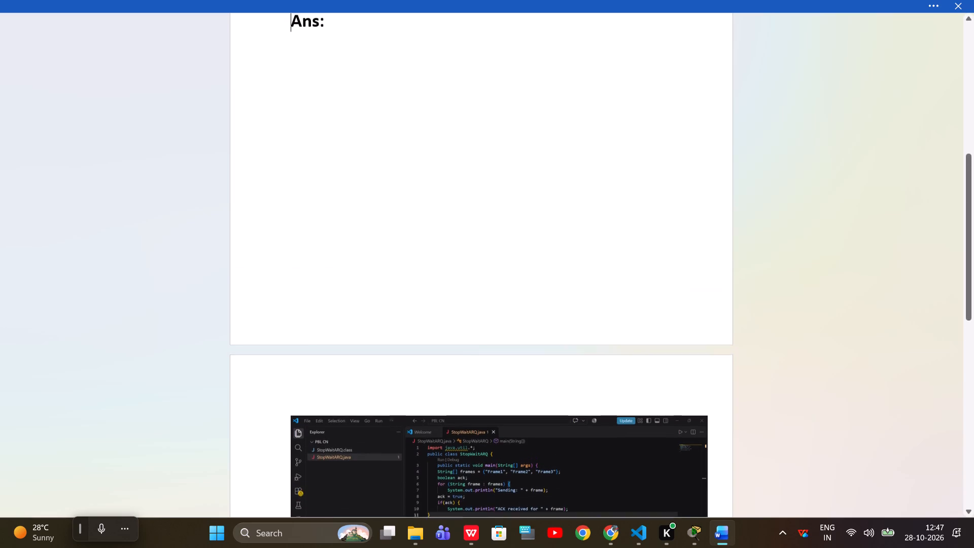
Paste the copied StopWaitARQ Java code at font size 11 in the blank area below the screenshot, indented from the margin.
scroll(317, 442, "down", 2)
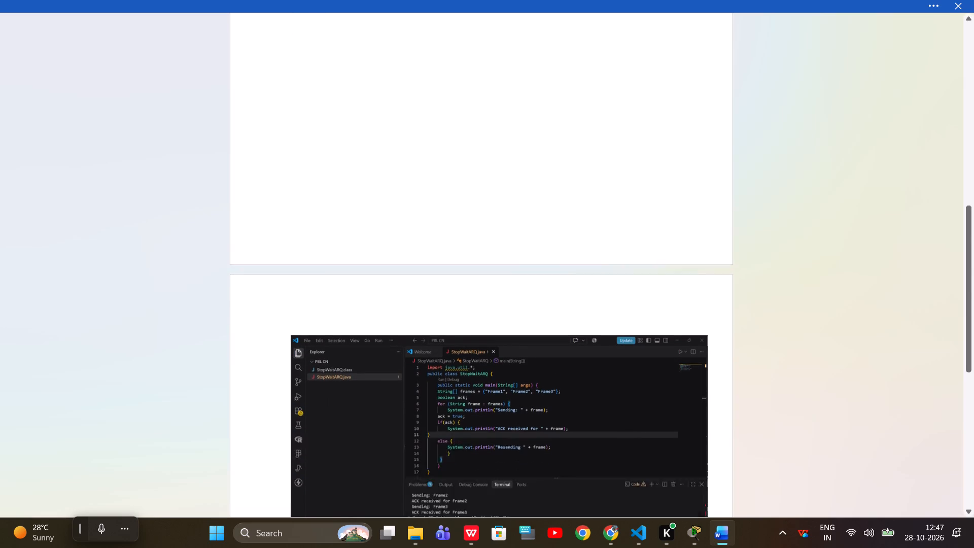
scroll(317, 442, "down", 2)
left_click(328, 330)
double_click(328, 330)
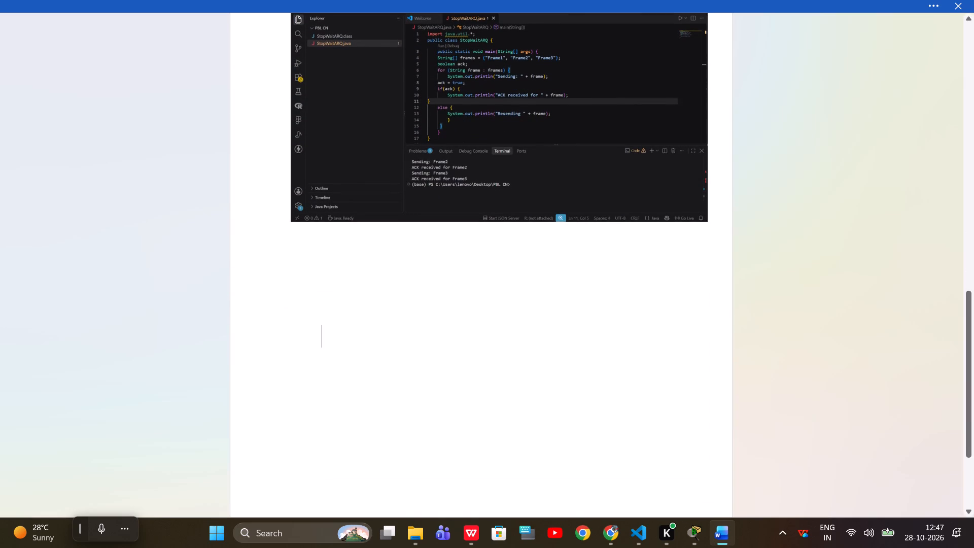
left_click(251, 1)
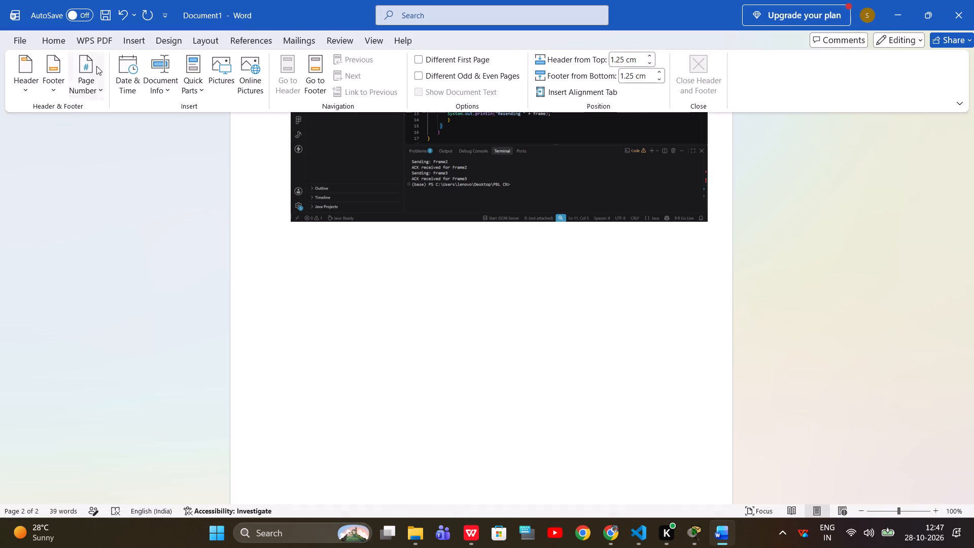
left_click(46, 38)
left_click(194, 58)
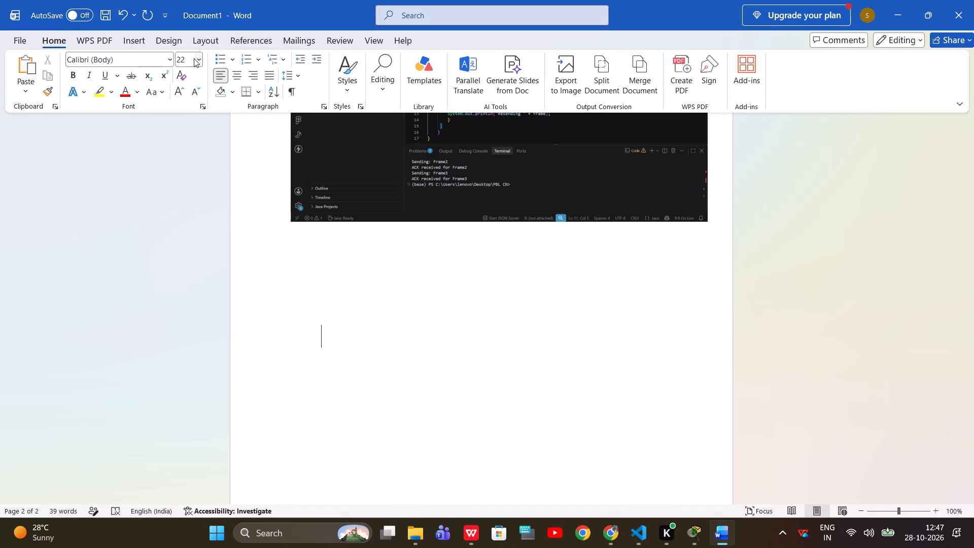
left_click(196, 58)
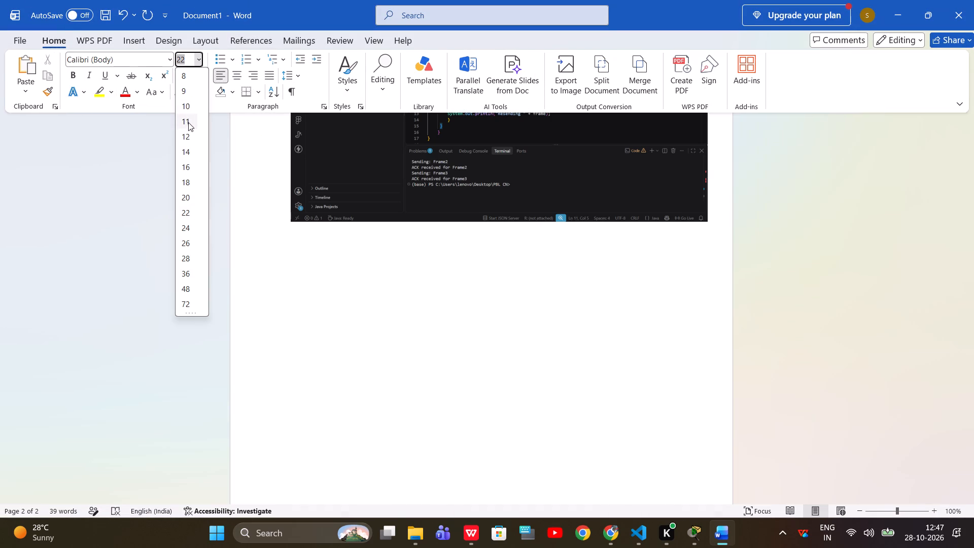
left_click(188, 120)
key("ctrl+v")
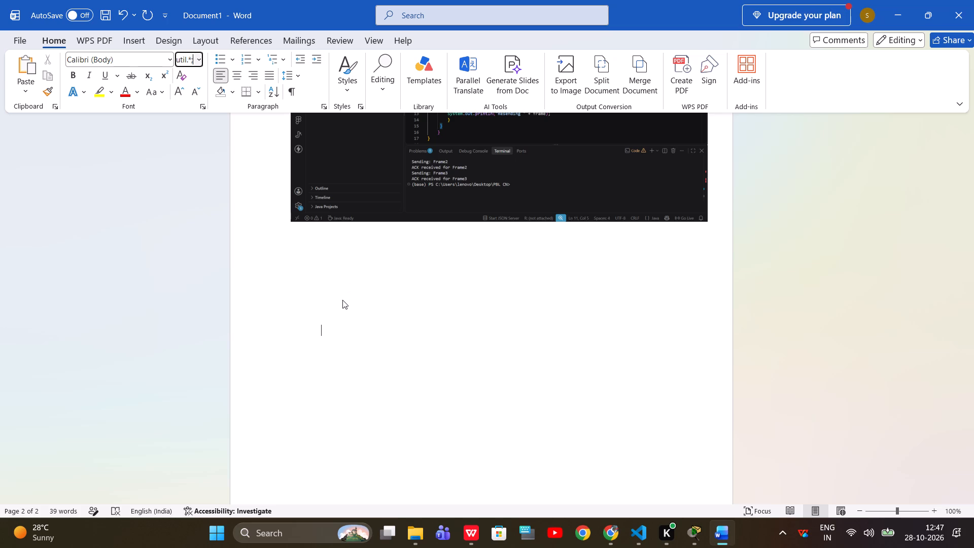
key("ctrl+z")
left_click(334, 315)
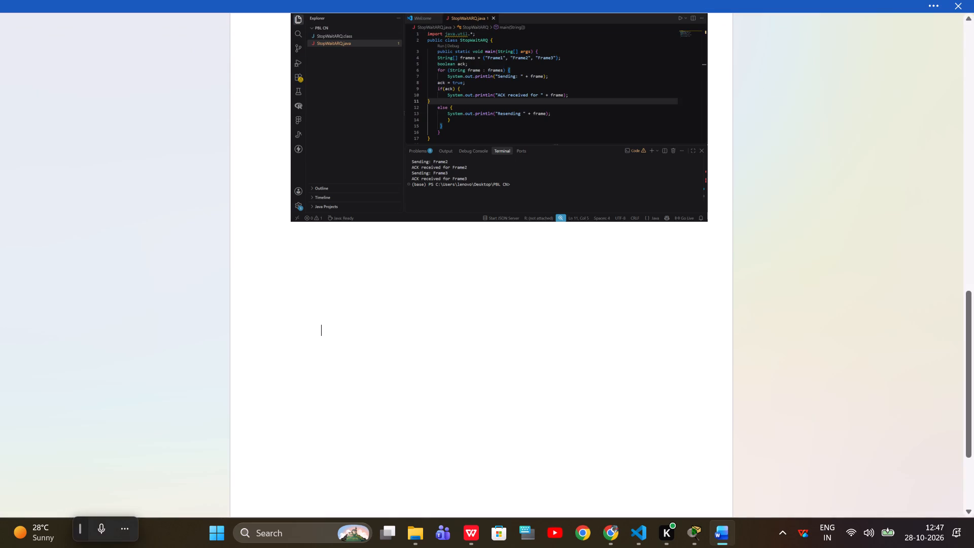
key("ctrl+v")
Delete two blank lines between the screenshot and the pasted Java code.
scroll(334, 315, "up", 5)
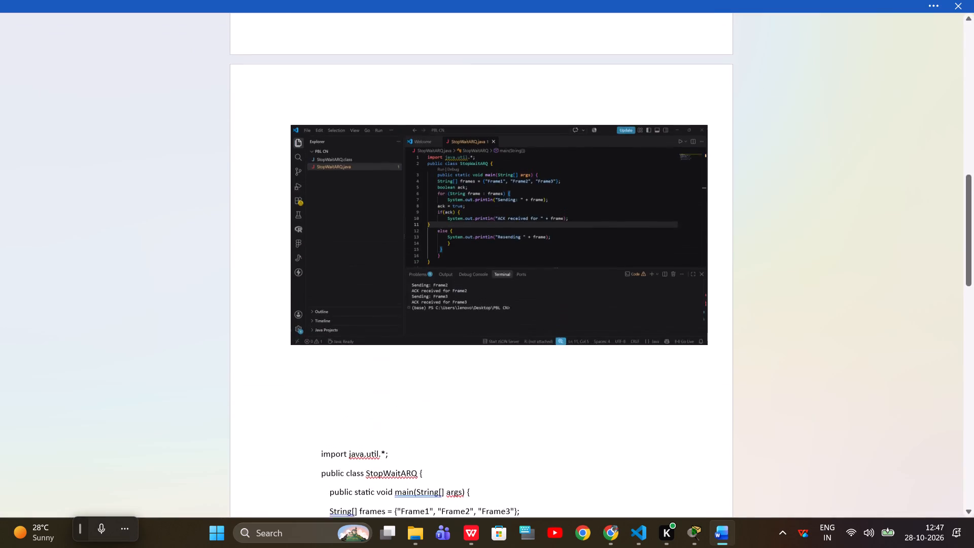
scroll(334, 315, "up", 1)
scroll(334, 315, "down", 5)
scroll(334, 315, "up", 3)
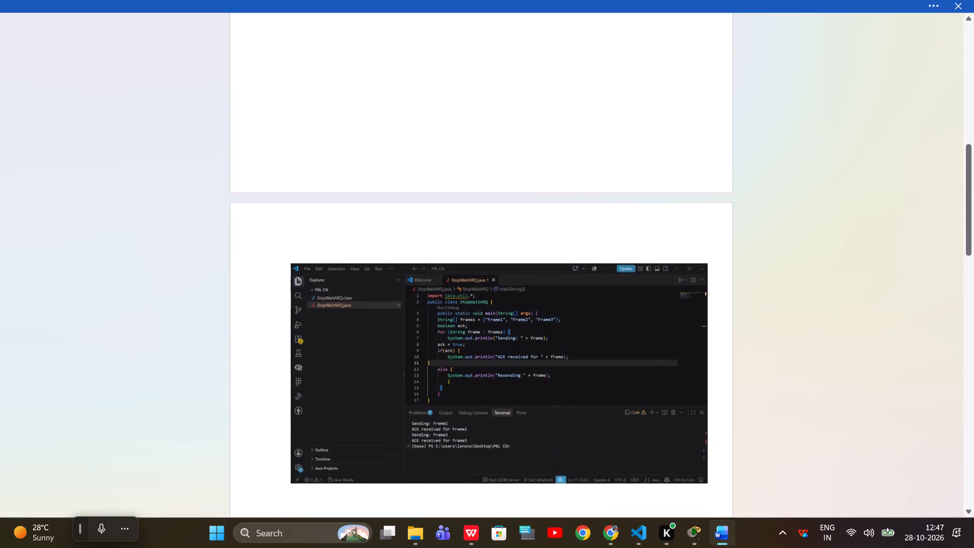
scroll(334, 315, "down", 5)
scroll(334, 315, "up", 1)
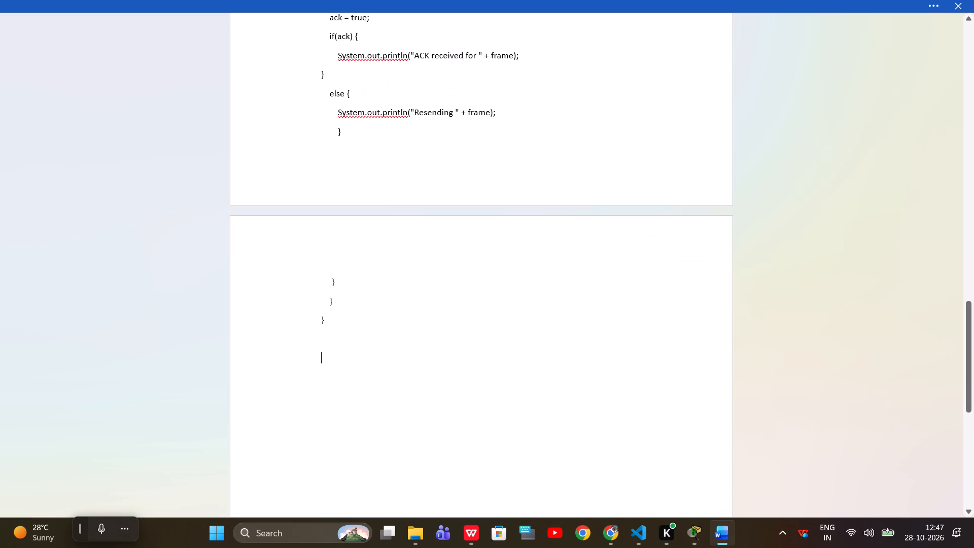
left_click(317, 324)
scroll(317, 324, "up", 3)
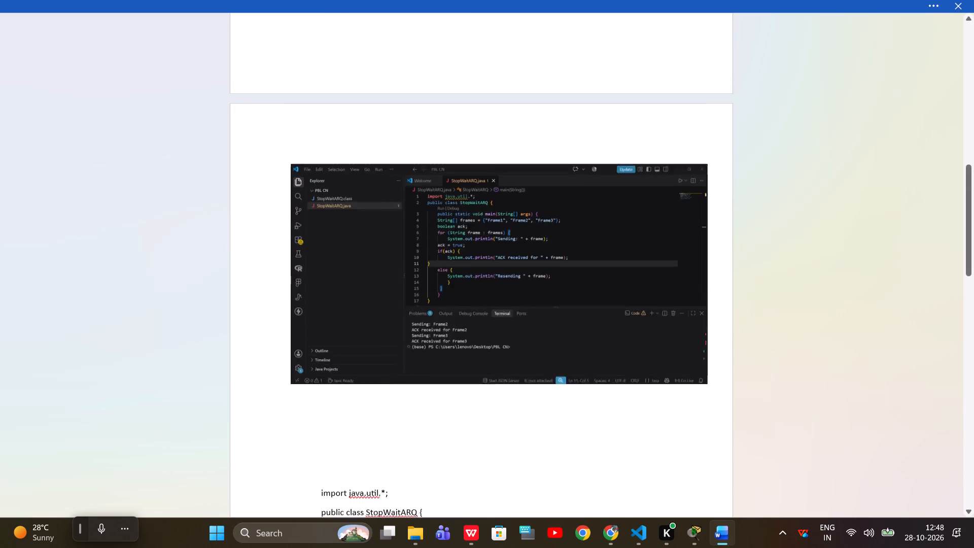
scroll(317, 324, "up", 2)
left_click(288, 384)
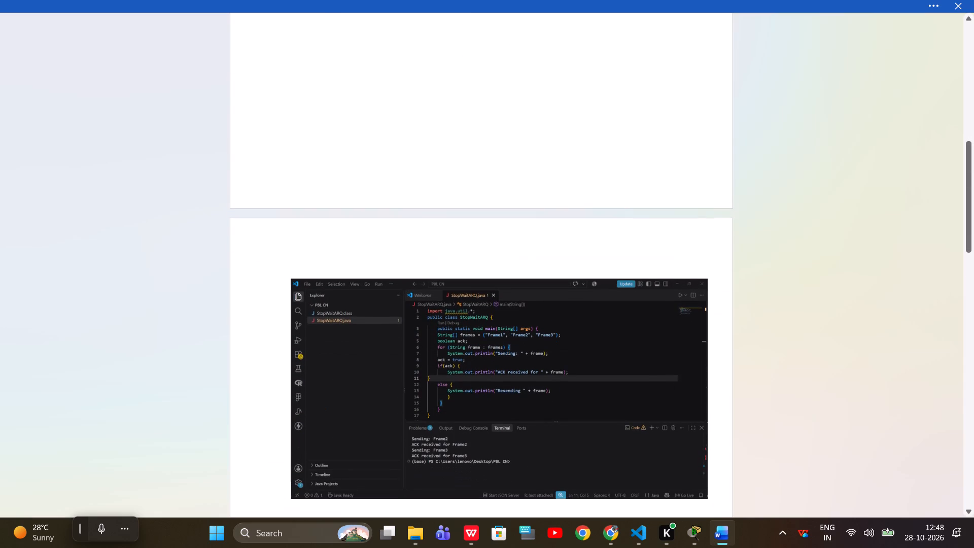
left_click(316, 195)
scroll(316, 195, "up", 2)
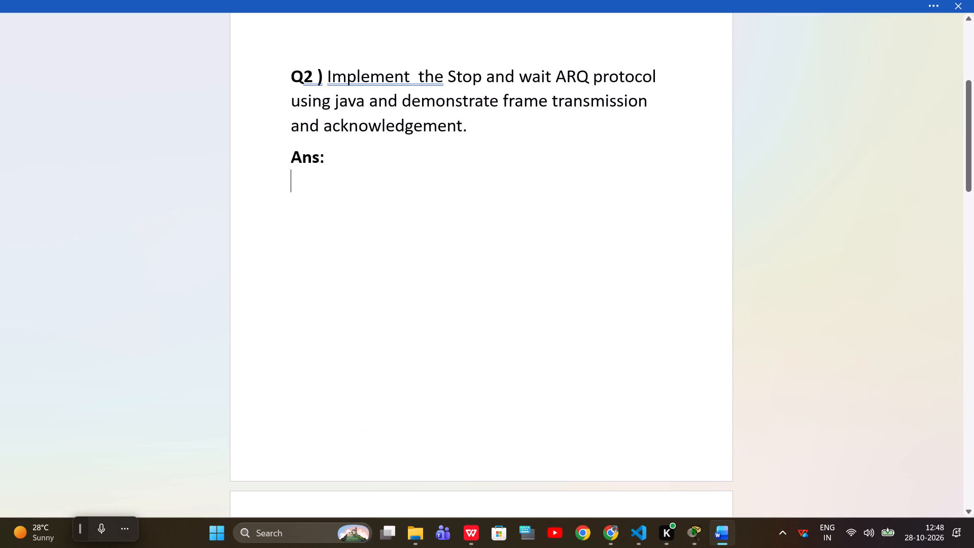
key("Down")
key("Down")
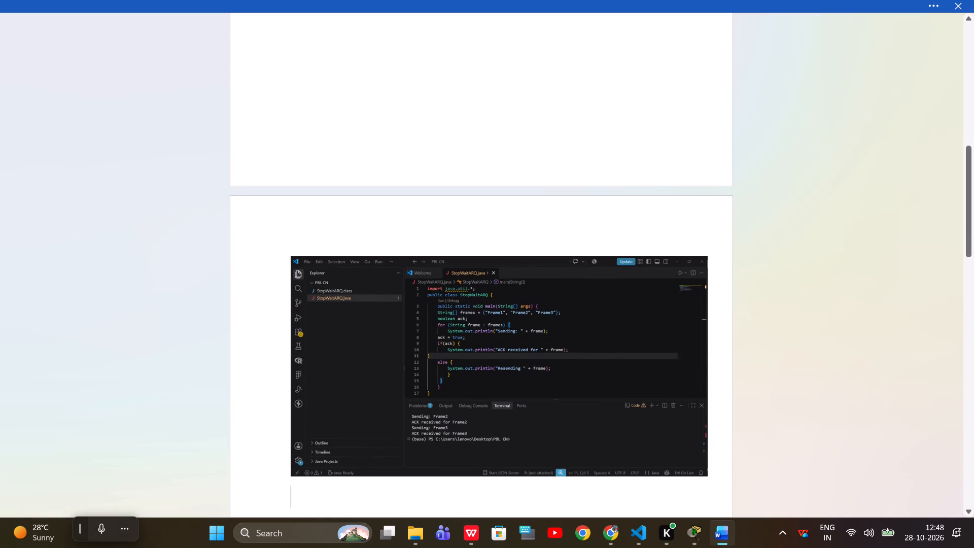
key("Down")
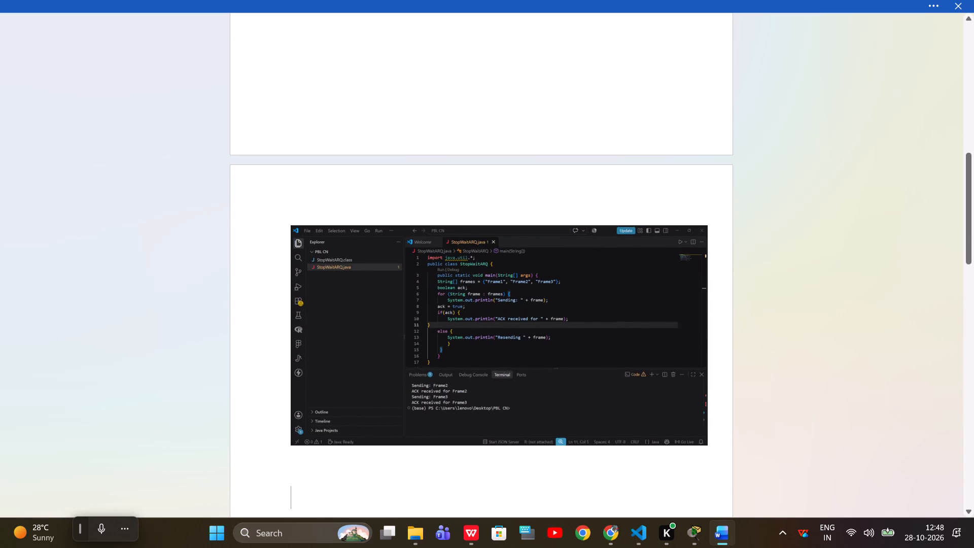
key("BackSpace")
key("BackSpace")
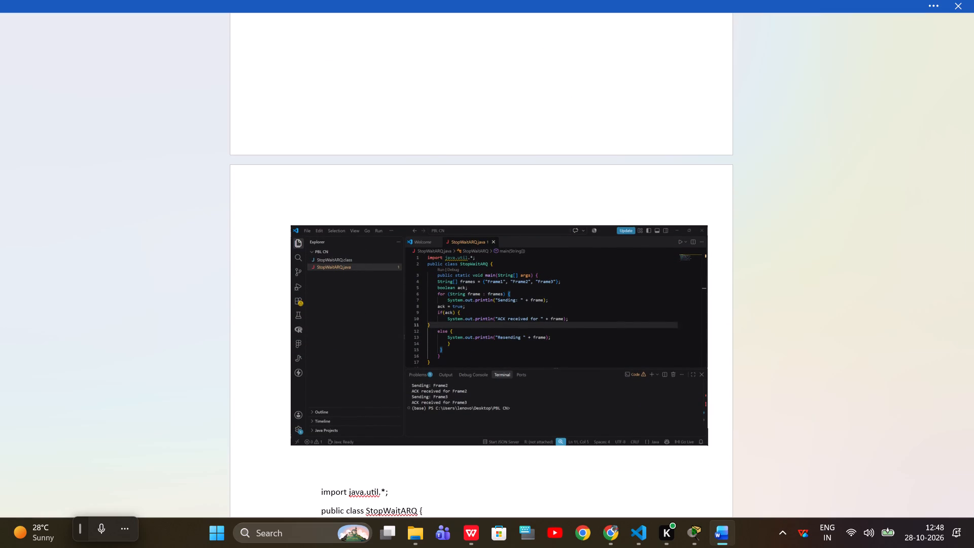
Remove the blank line under "Ans:" so the screenshot sits directly below the label.
scroll(332, 357, "up", 1)
left_click(325, 207)
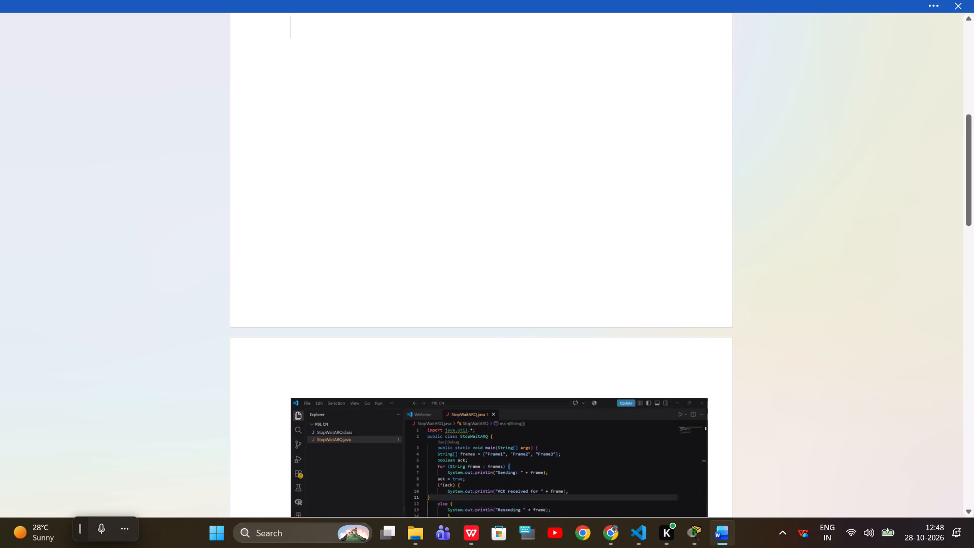
key("BackSpace")
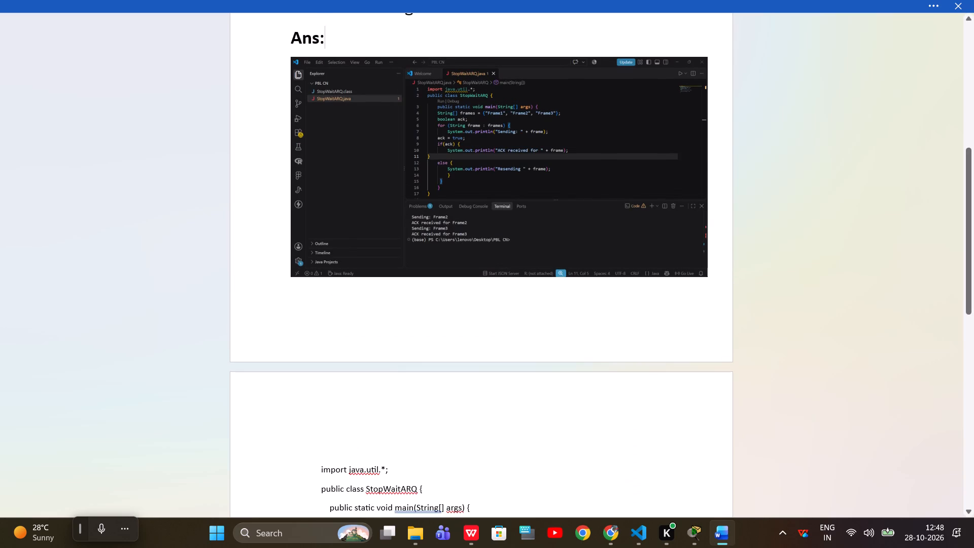
Add a bold "Code:" heading on the blank line above the pasted Java code.
scroll(363, 267, "down", 2)
scroll(367, 278, "up", 1)
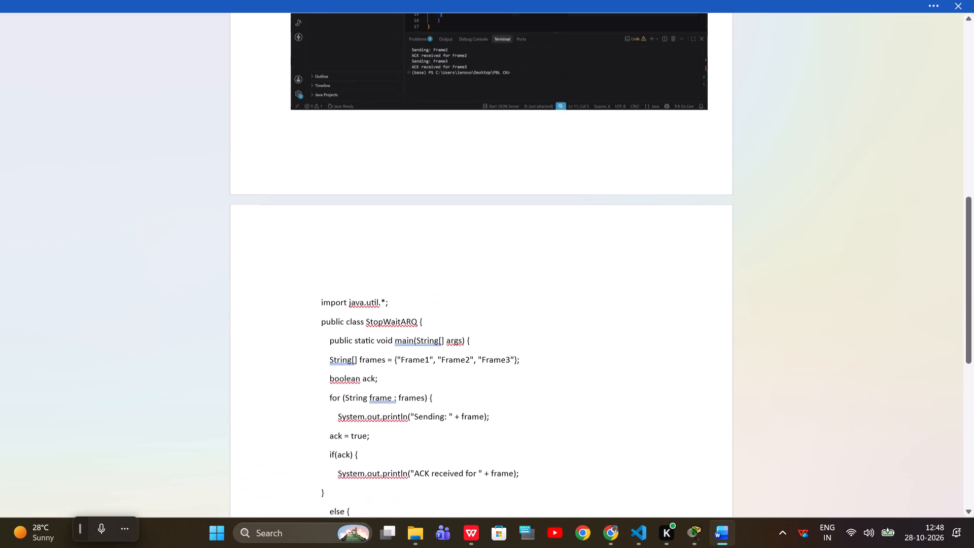
scroll(367, 278, "up", 1)
left_click(318, 316)
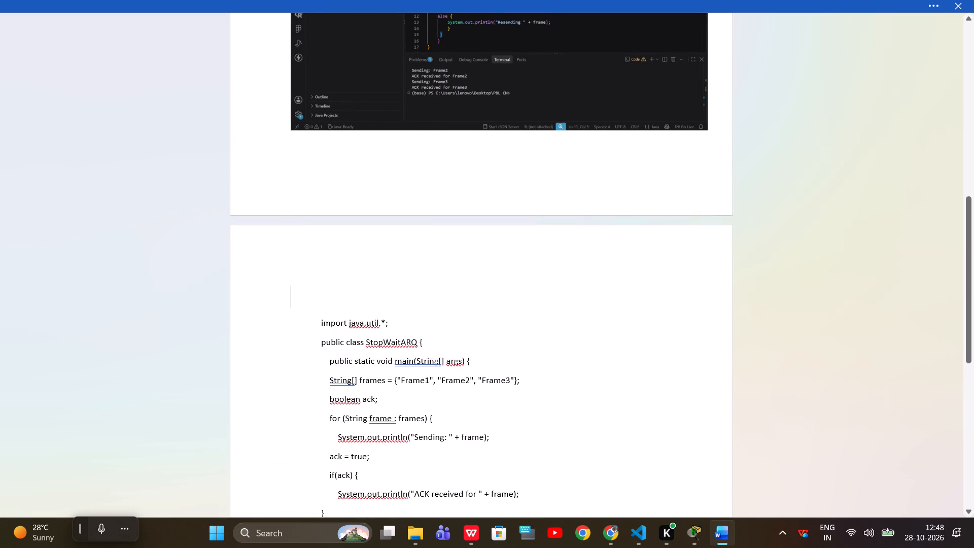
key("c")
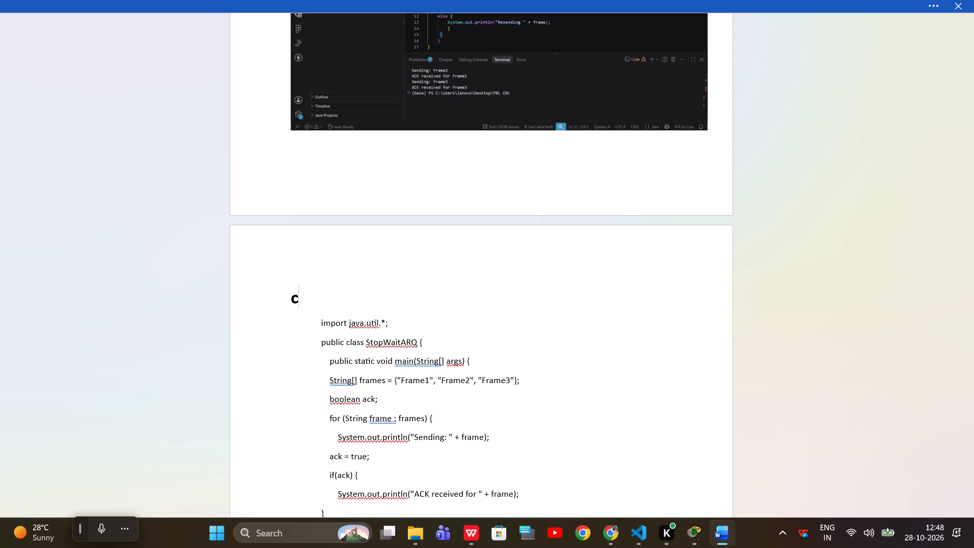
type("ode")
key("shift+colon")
Move the last three closing braces of the Java code onto the else block's closing-brace line, separated from it by a space.
scroll(393, 281, "down", 4)
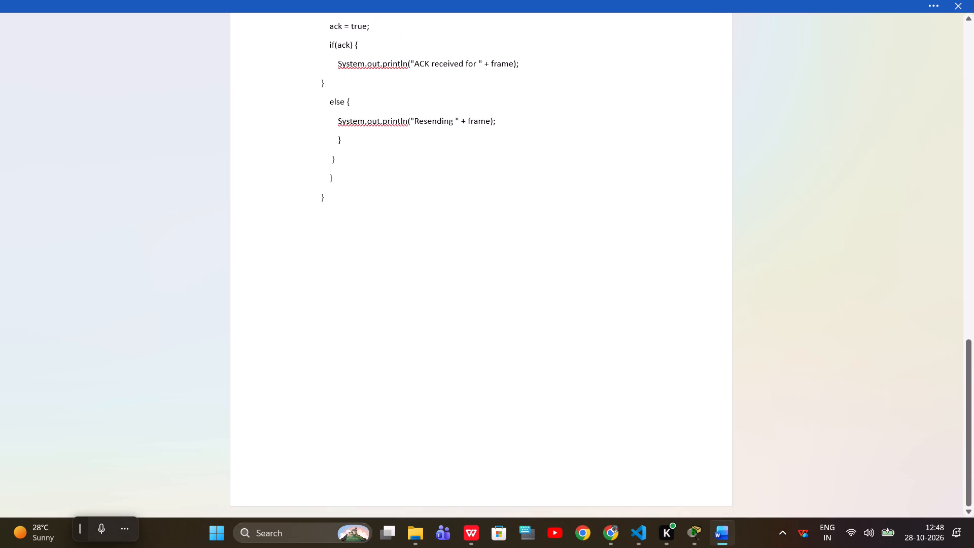
scroll(393, 281, "down", 3)
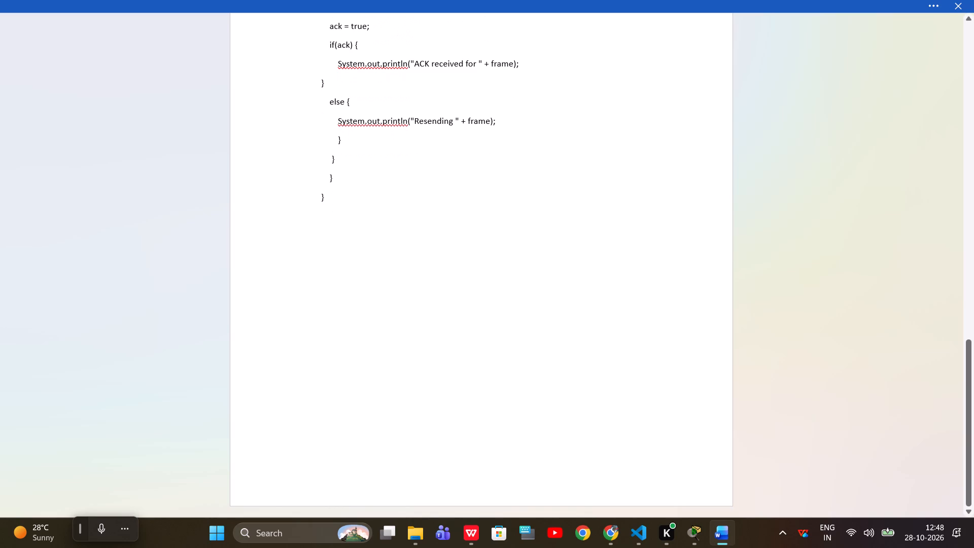
left_click(317, 202)
left_click_drag(352, 196, 329, 162)
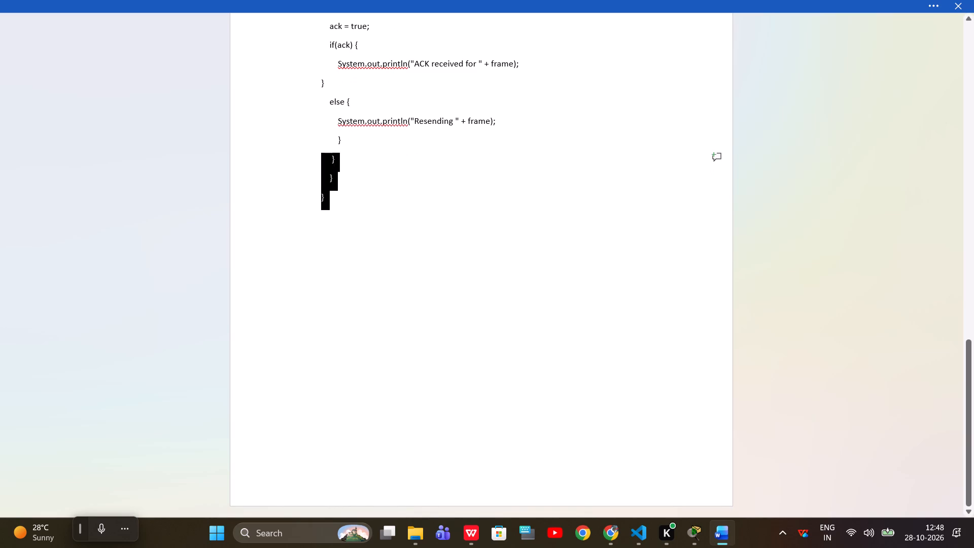
left_click_drag(329, 162, 329, 159)
key("BackSpace")
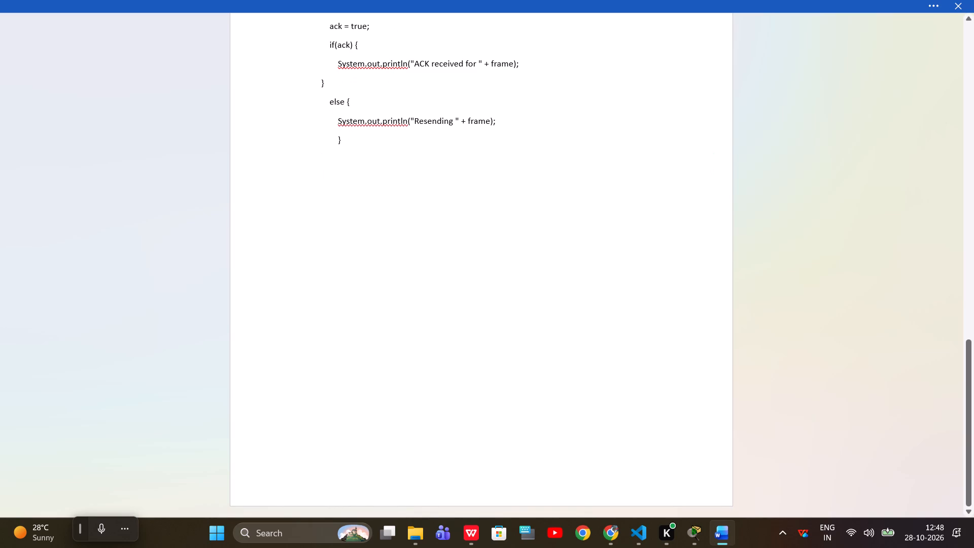
left_click(367, 142)
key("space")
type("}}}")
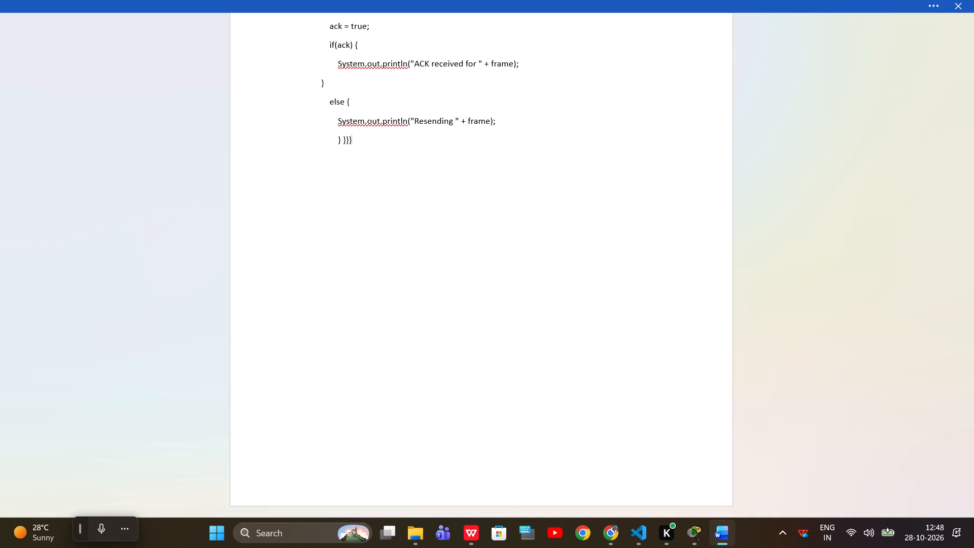
left_click(375, 178)
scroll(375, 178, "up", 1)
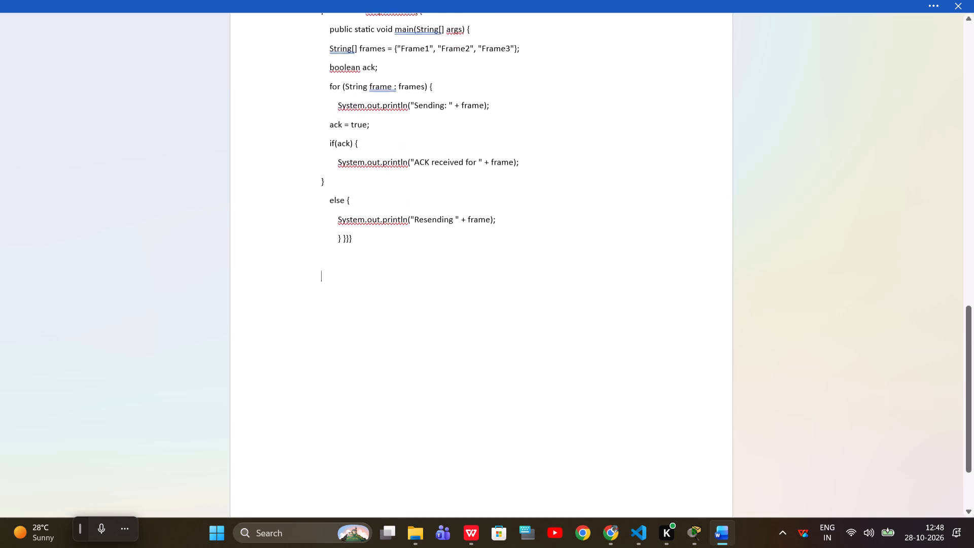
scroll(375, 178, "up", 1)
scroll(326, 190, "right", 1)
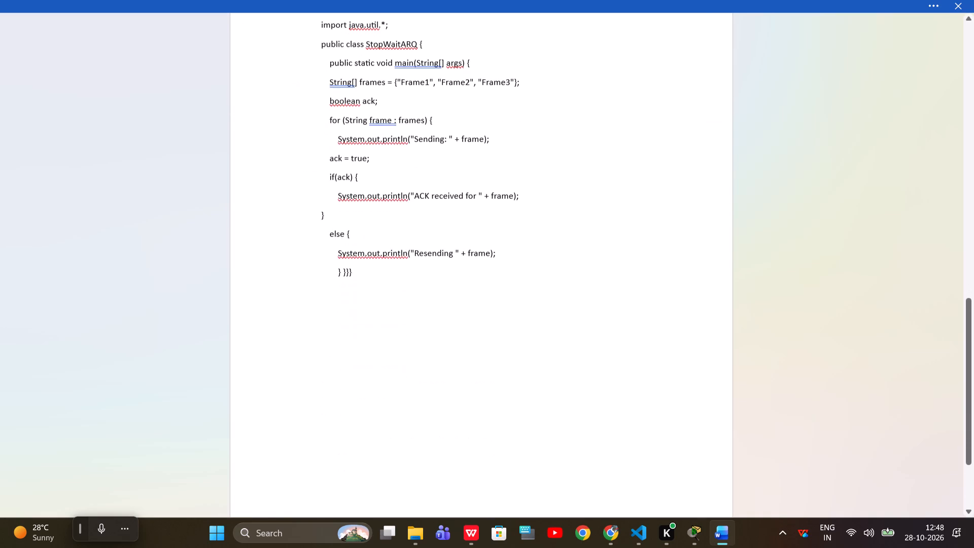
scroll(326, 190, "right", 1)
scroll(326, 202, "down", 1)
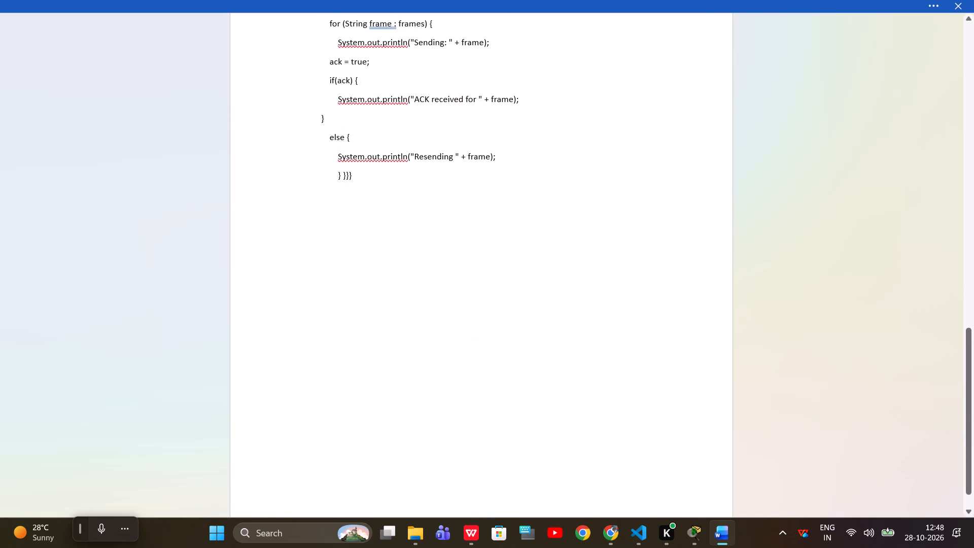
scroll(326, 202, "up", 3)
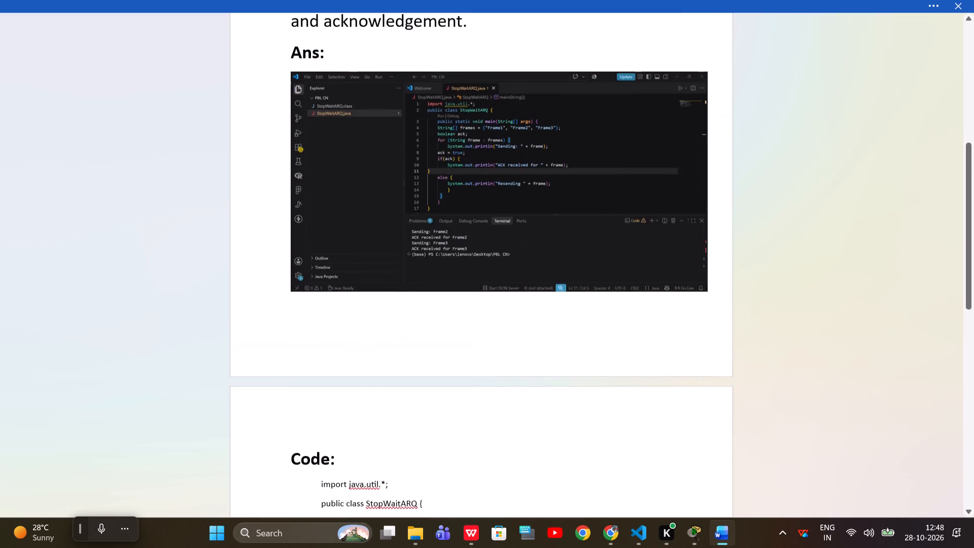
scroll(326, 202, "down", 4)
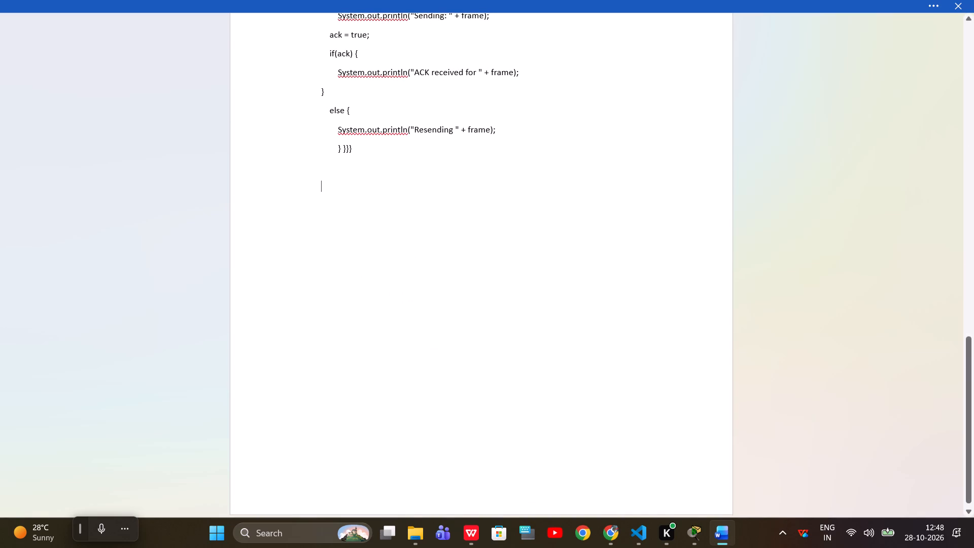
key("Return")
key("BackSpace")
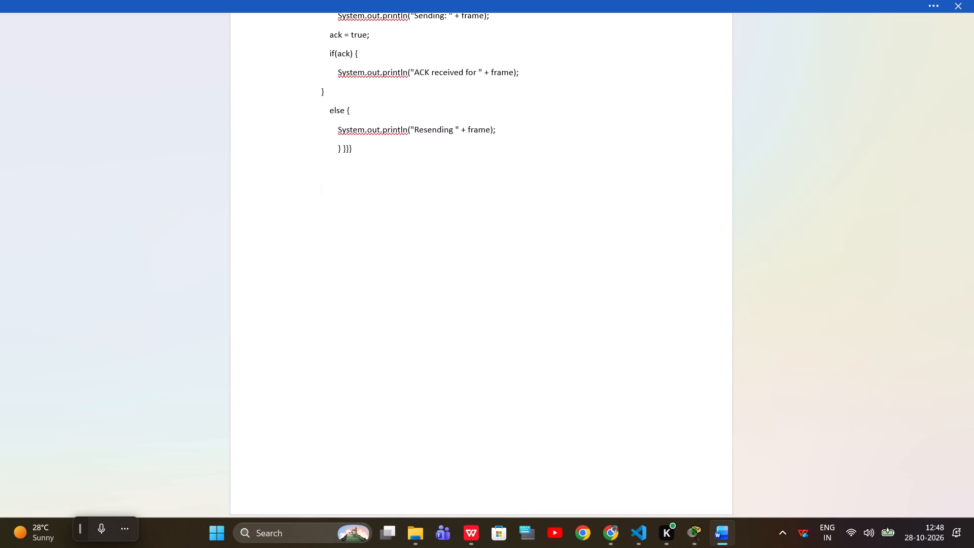
Copy the bold "Code:" heading and paste it in the blank area below the end of the Java code.
scroll(326, 202, "up", 4)
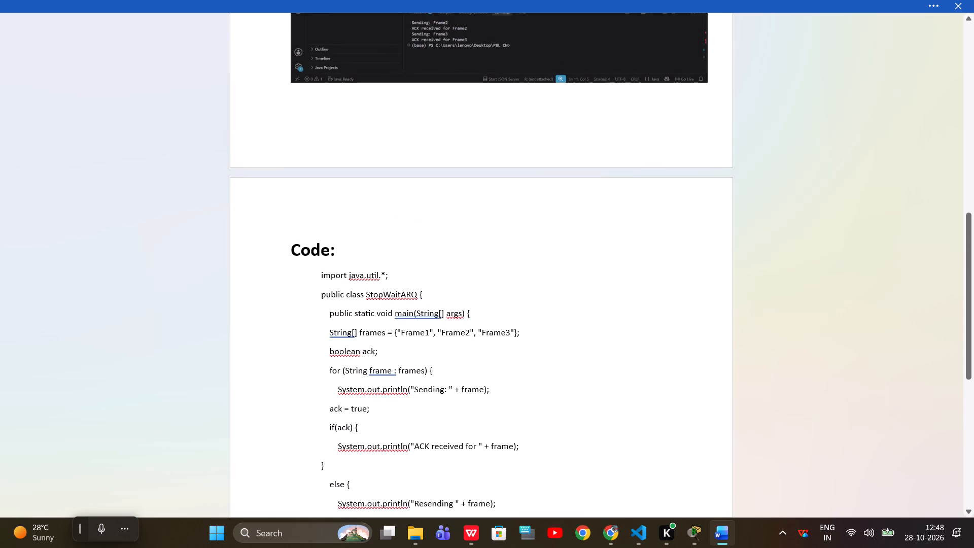
left_click_drag(347, 253, 281, 253)
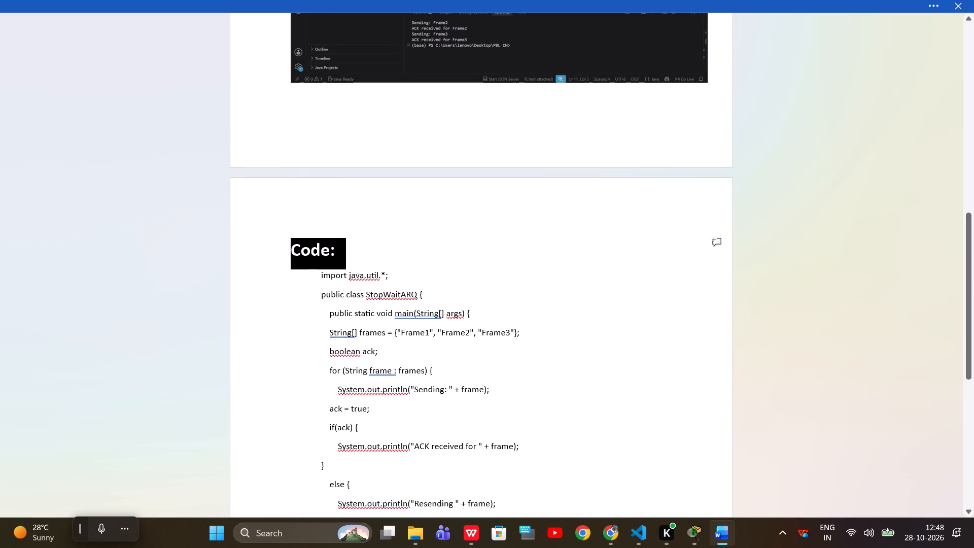
key("ctrl+c")
key("ctrl+c")
scroll(281, 253, "down", 2)
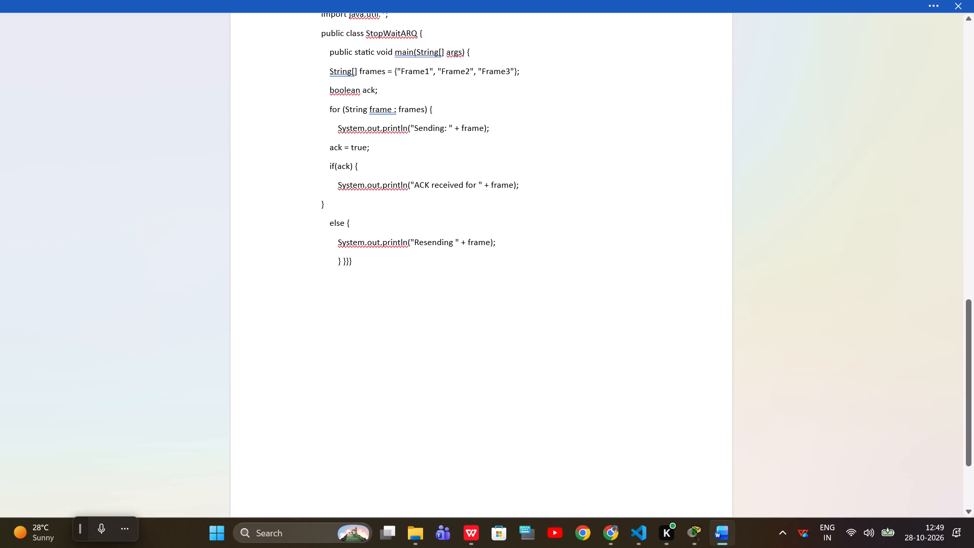
left_click(301, 312)
key("ctrl+v")
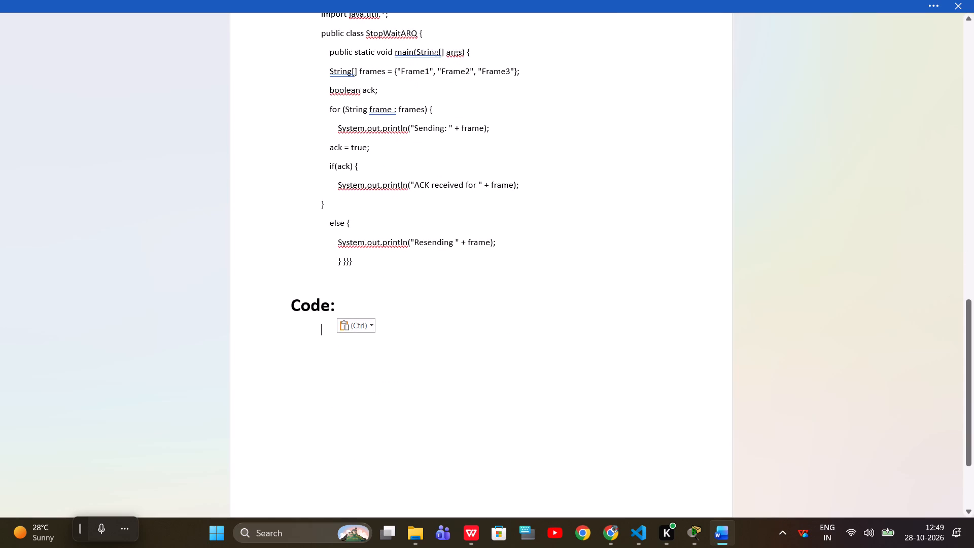
Replace the text of the duplicate "Code:" heading below the Java code with the question number "4)".
left_click(327, 304)
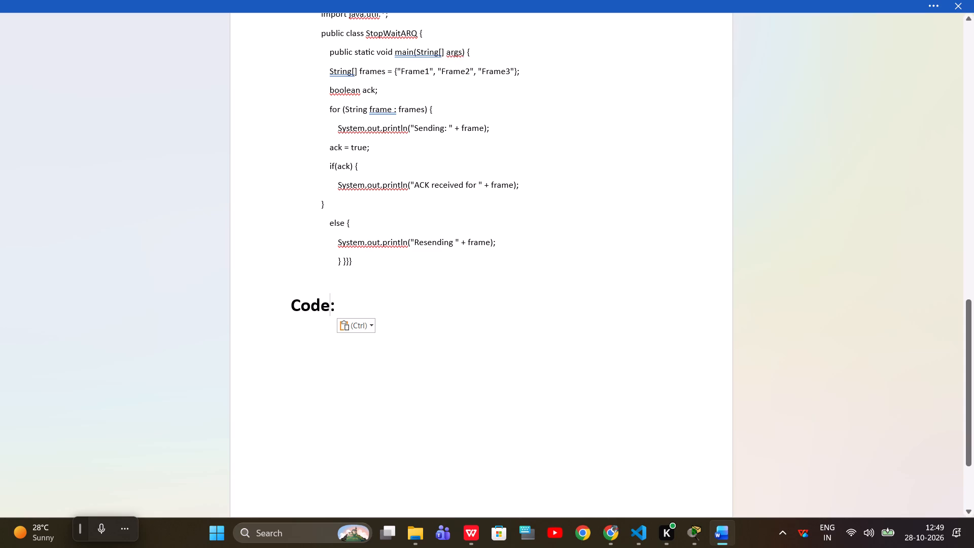
left_click(327, 304)
key("BackSpace")
key("BackSpace")
key("BackSpace")
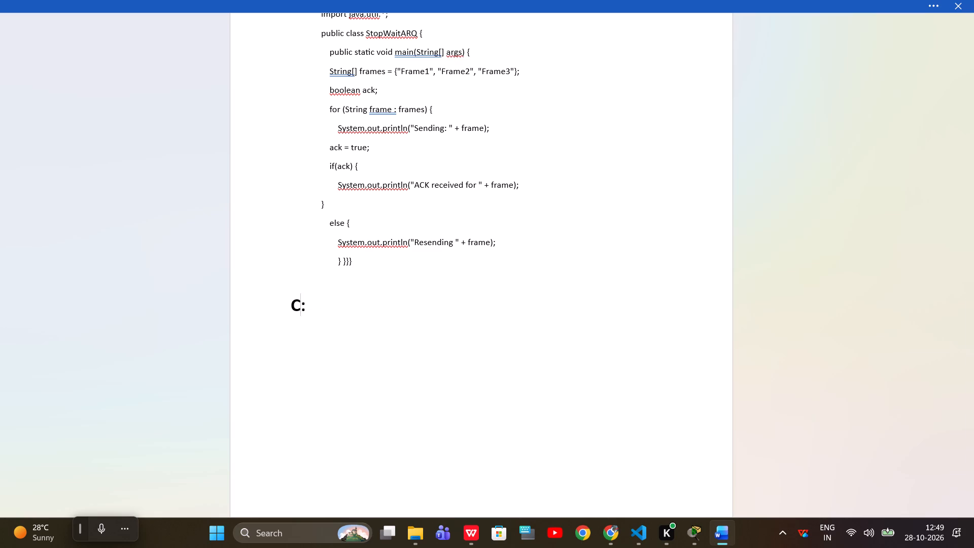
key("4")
key("Left")
key("BackSpace")
key("Right")
key("Right")
key("BackSpace")
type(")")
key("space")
Write "Design a network topology of you choice" after the question number 4).
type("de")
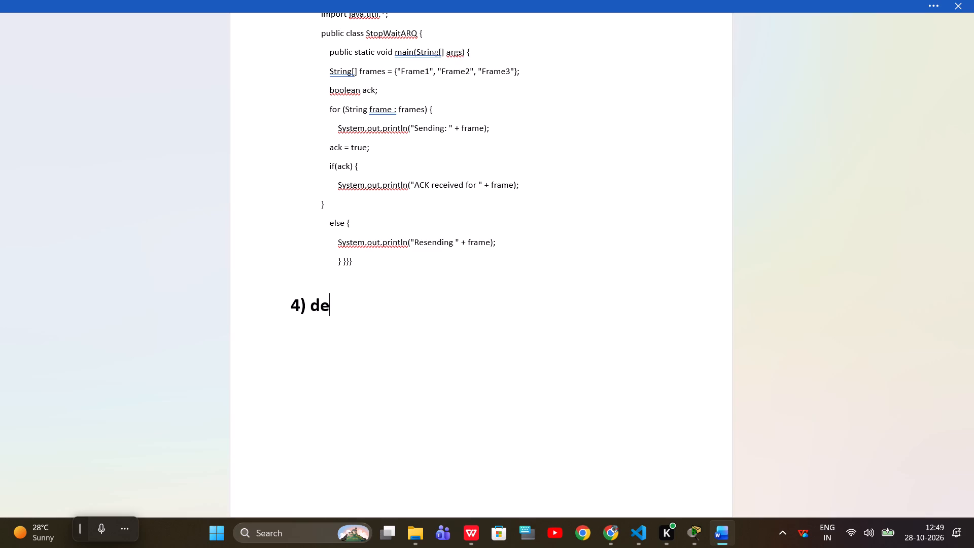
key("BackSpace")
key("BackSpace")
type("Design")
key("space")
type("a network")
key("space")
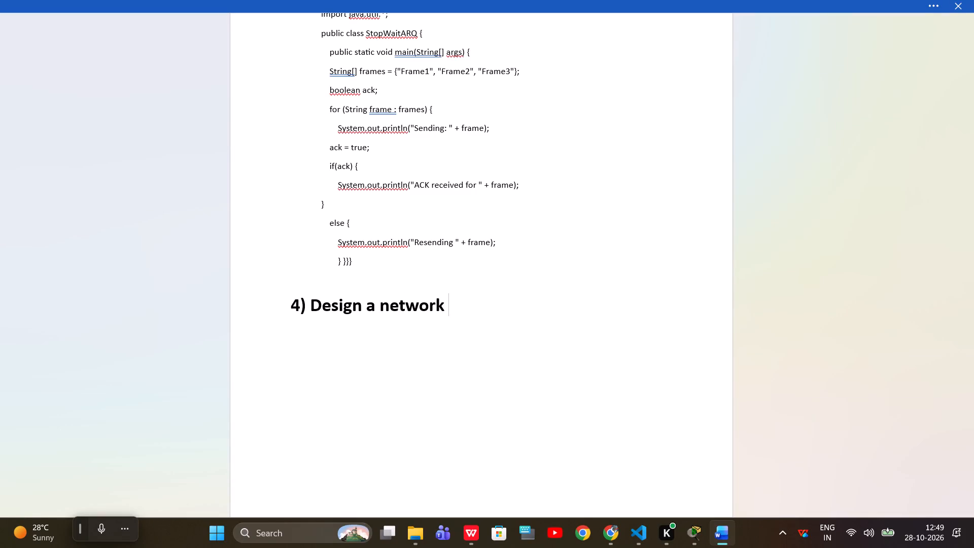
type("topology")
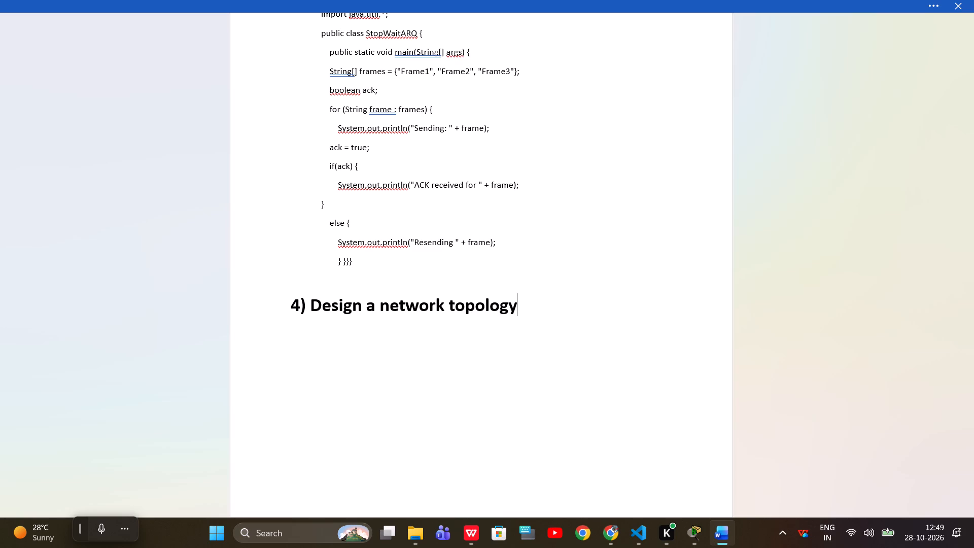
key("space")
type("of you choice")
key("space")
Add the topology options "(star, bus, ring,or mesh)" in parentheses to question 4.
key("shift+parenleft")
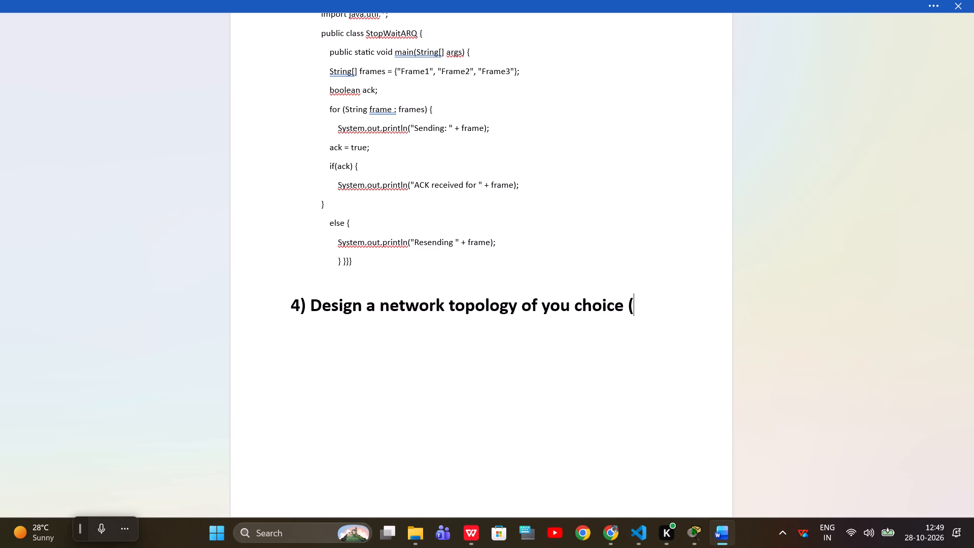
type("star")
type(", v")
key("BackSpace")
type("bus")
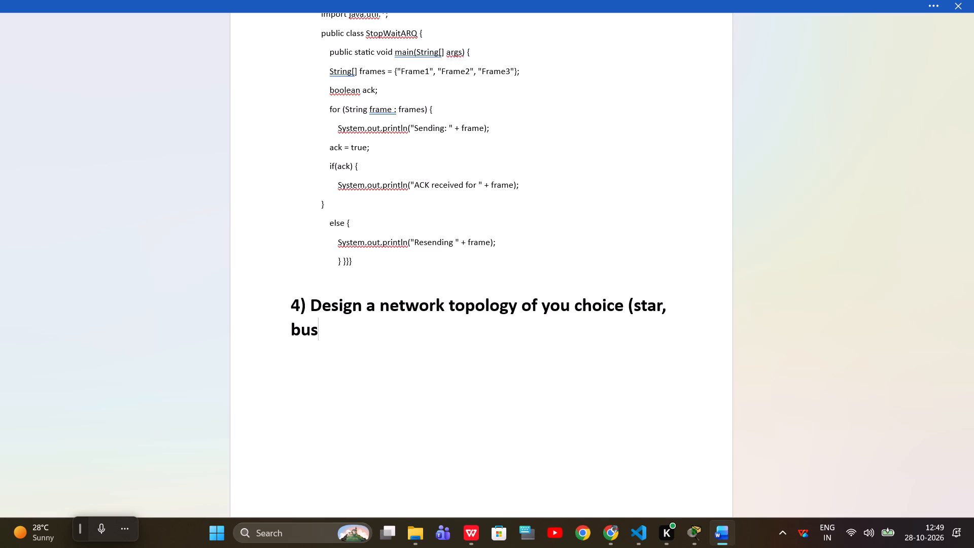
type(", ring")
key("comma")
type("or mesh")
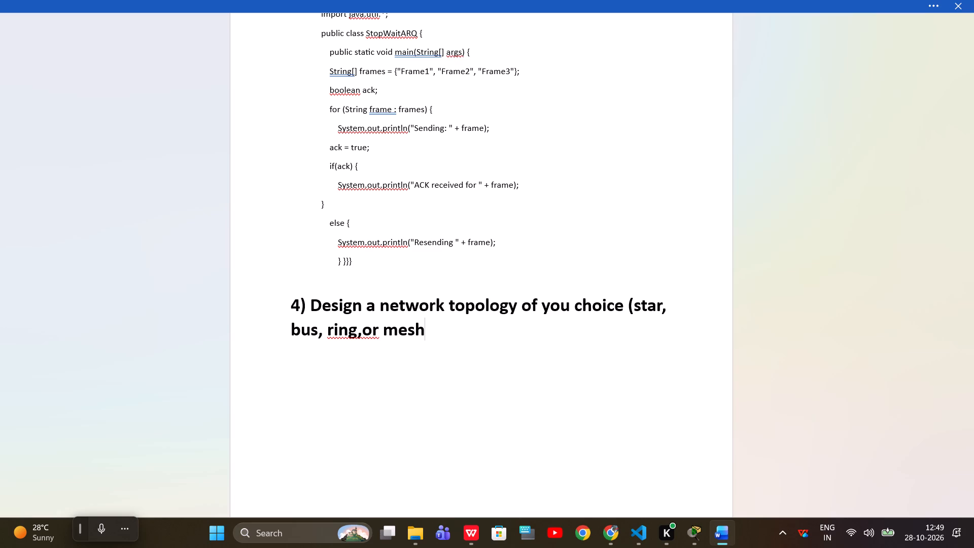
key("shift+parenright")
Complete question 4 after the topology options with "in a cisco packet tracer and test connectivity between devices.".
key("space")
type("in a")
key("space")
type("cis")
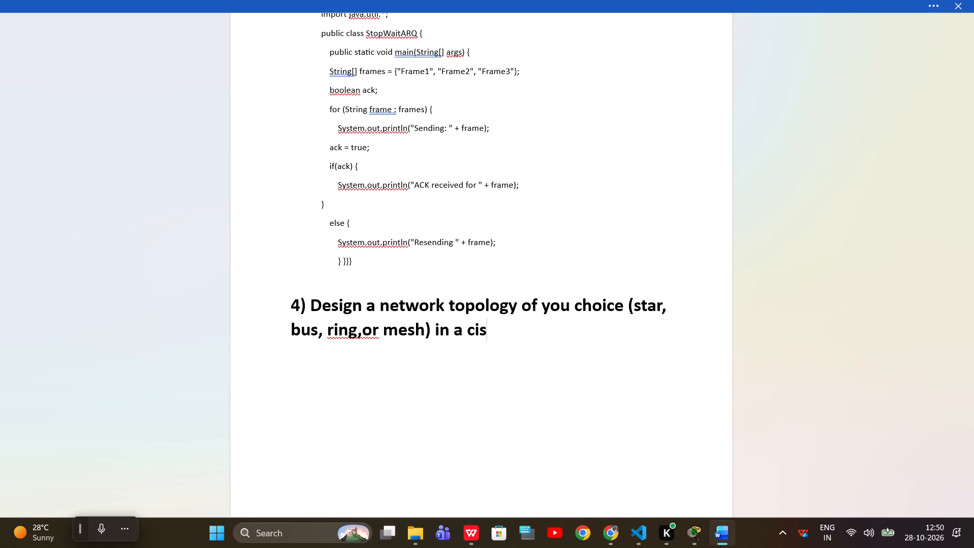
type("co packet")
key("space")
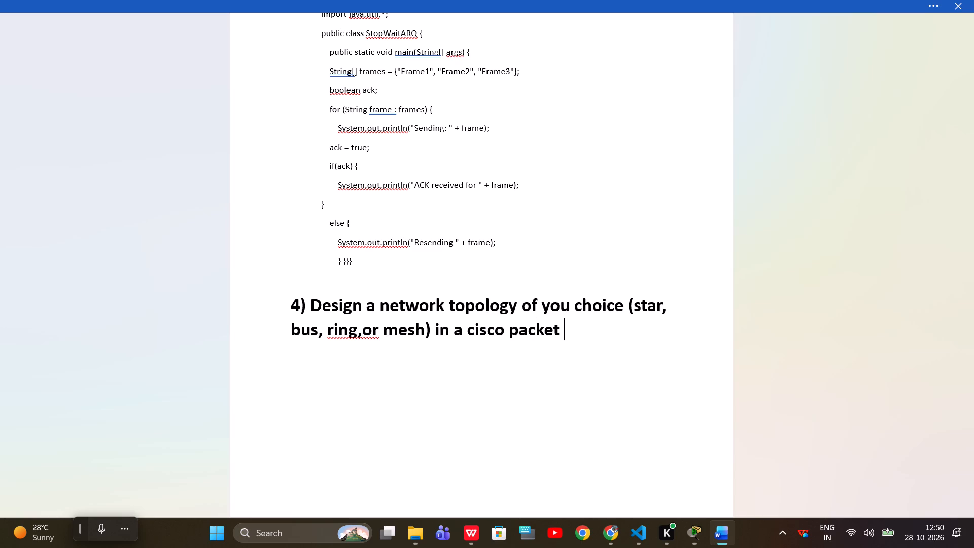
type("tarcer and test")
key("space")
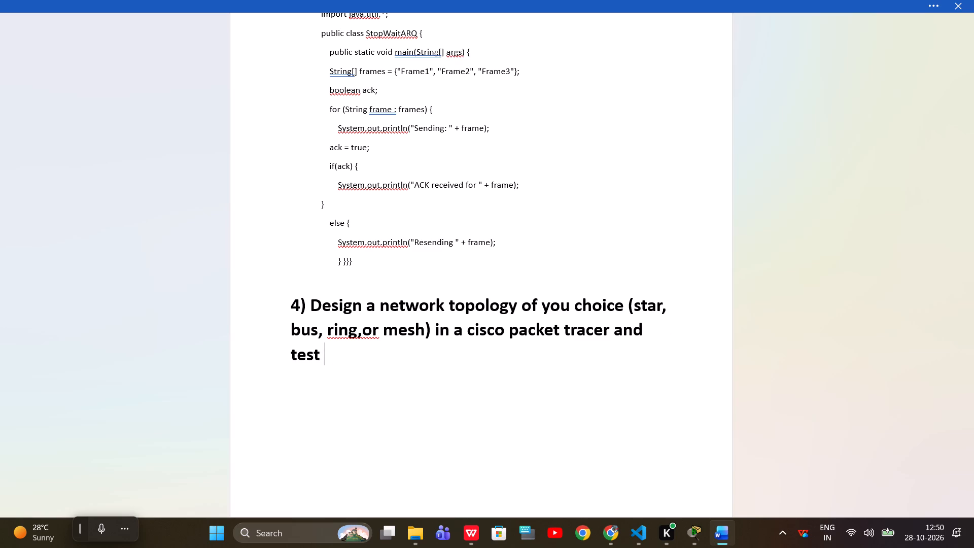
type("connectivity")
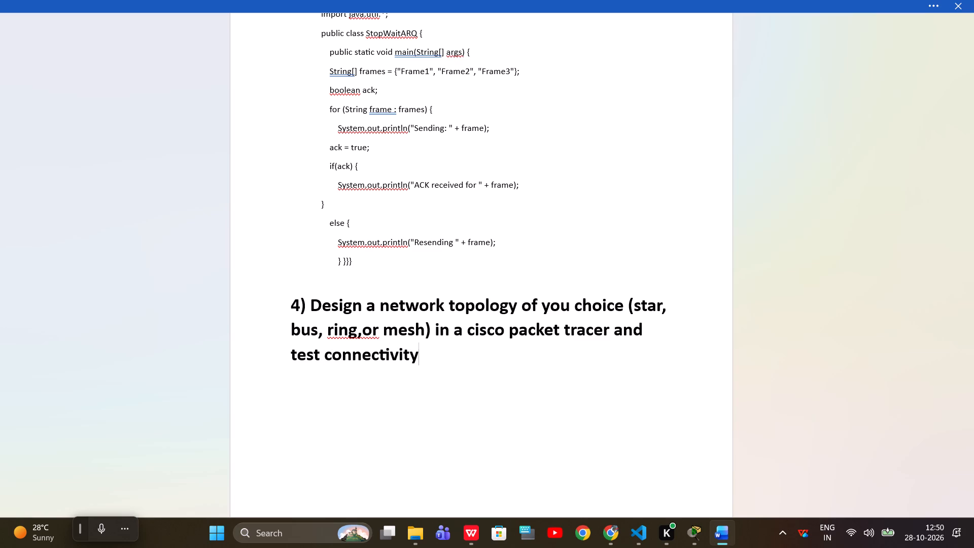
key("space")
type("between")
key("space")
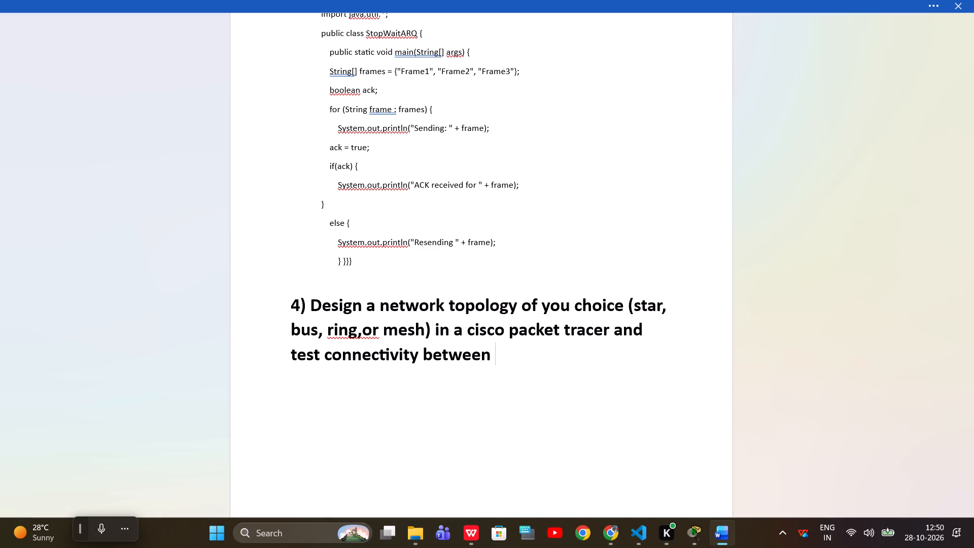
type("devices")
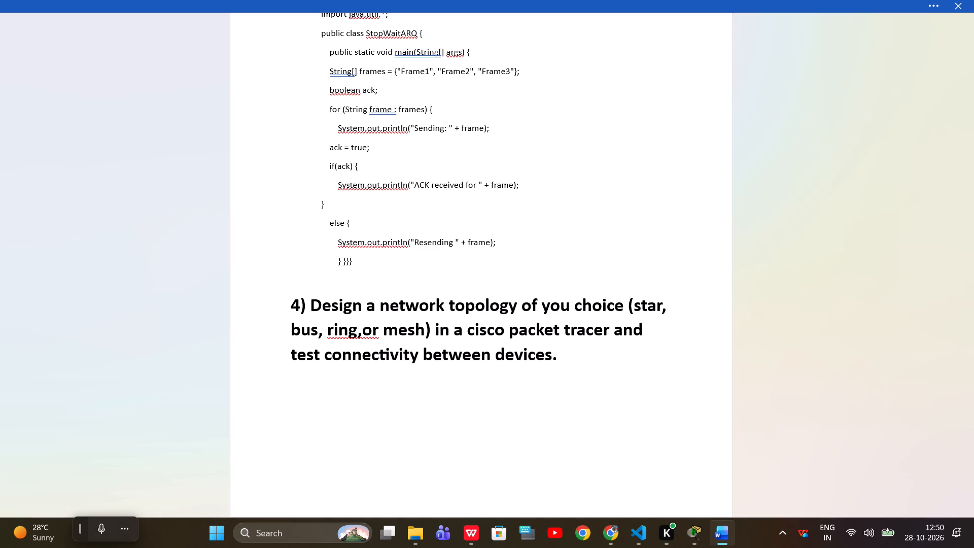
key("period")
Remove the bold formatting from the text of question 4, excluding the number "4)".
left_click(327, 304)
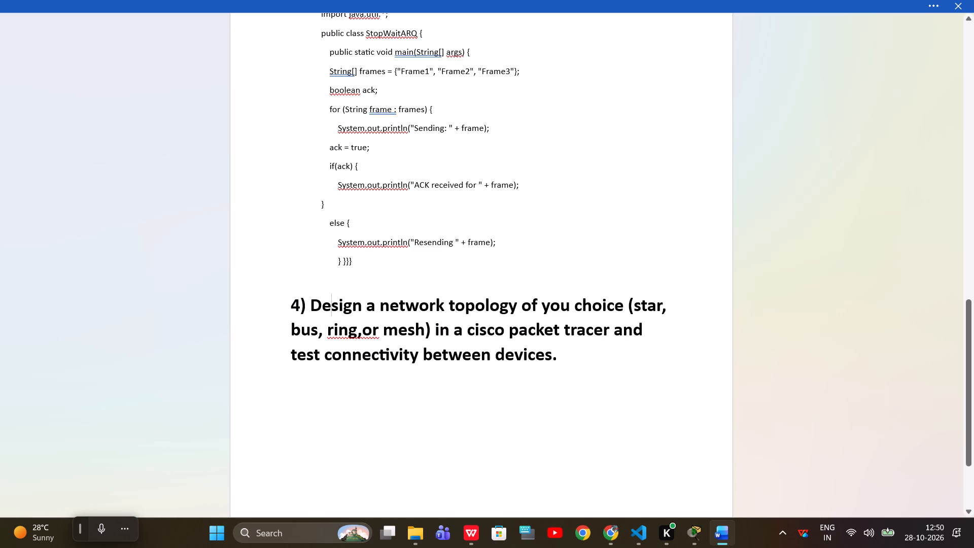
left_click_drag(311, 295, 565, 368)
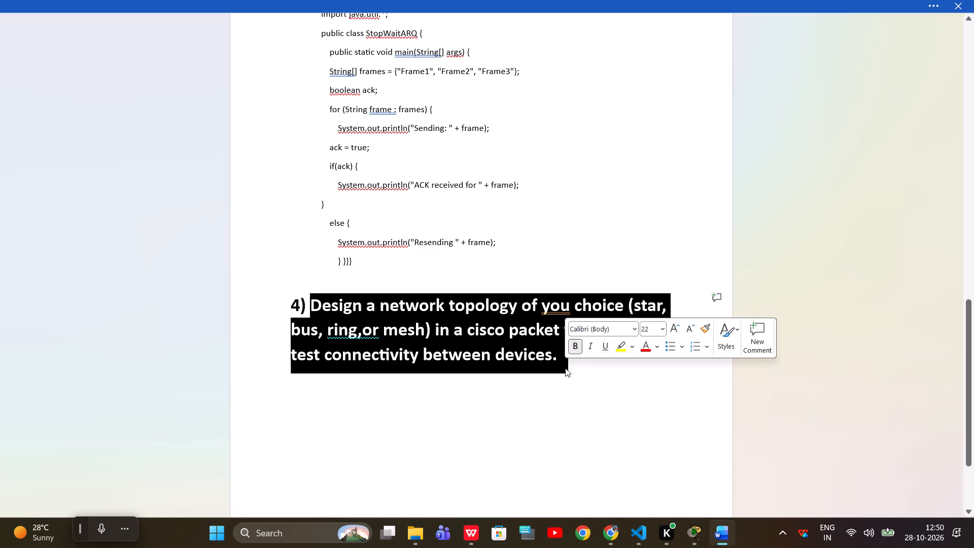
key("ctrl+b")
left_click(555, 368)
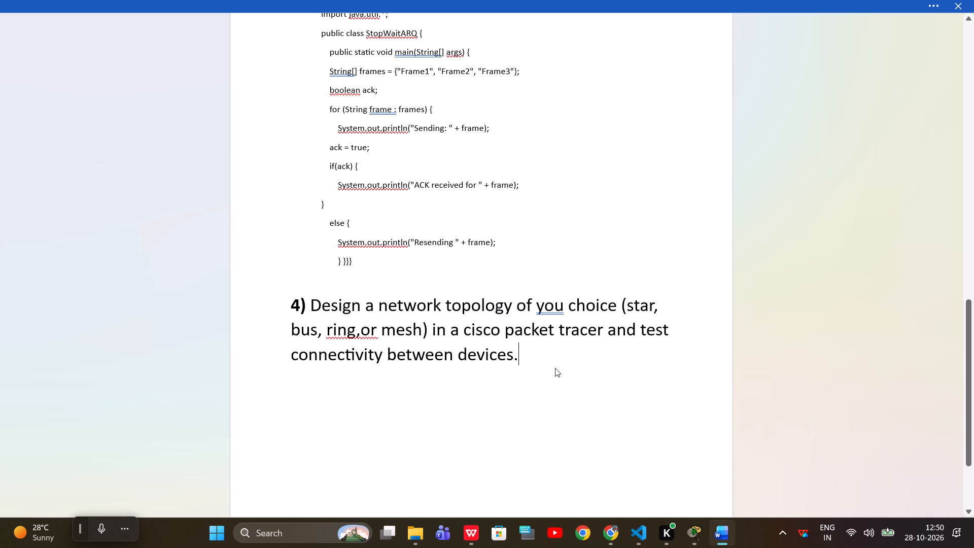
Add a bold "Ans:" heading on its own line below question 4, followed by a blank line.
key("Return")
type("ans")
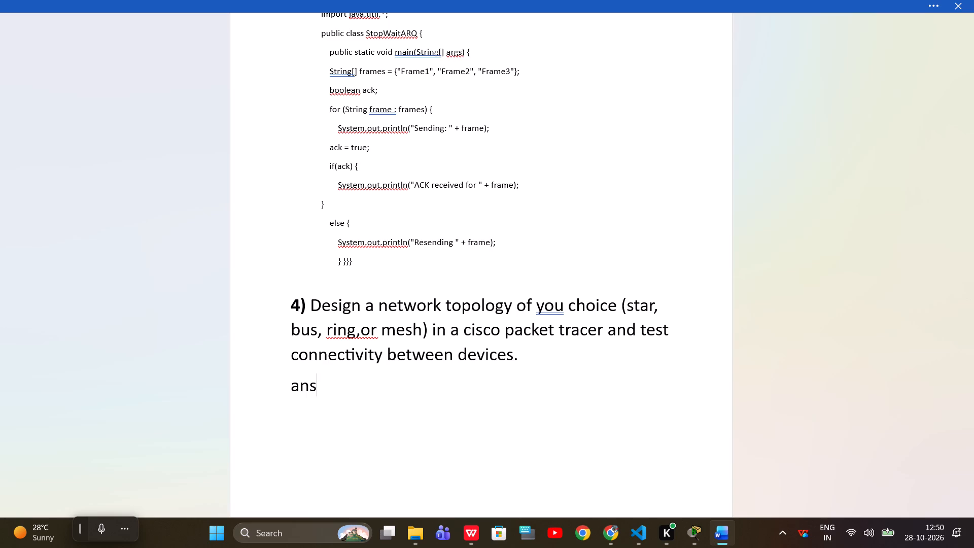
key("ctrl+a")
left_click(540, 364)
left_click_drag(332, 376, 263, 396)
key("ctrl+b")
left_click(361, 398)
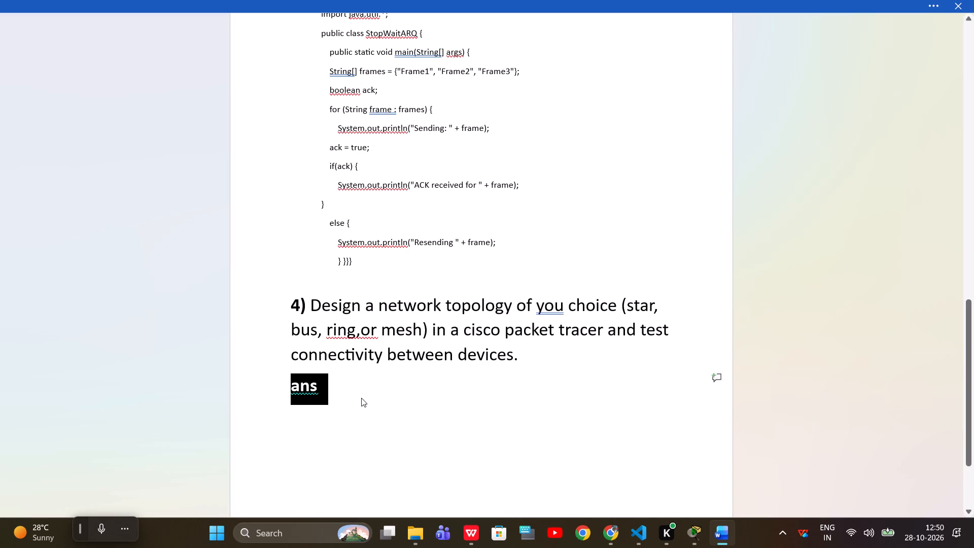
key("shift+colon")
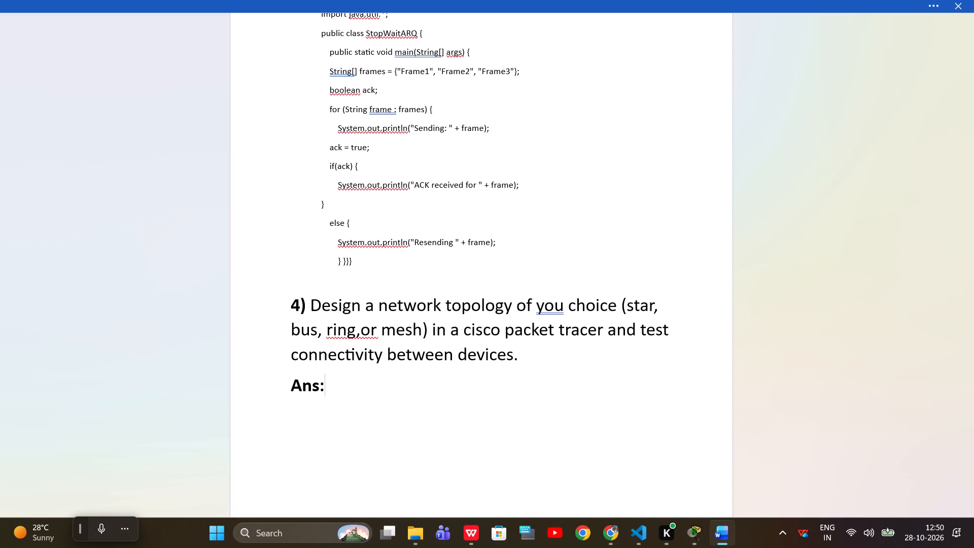
key("Return")
Switch to File Explorer and select the star topology screenshot in the Gallery.
scroll(358, 393, "down", 1)
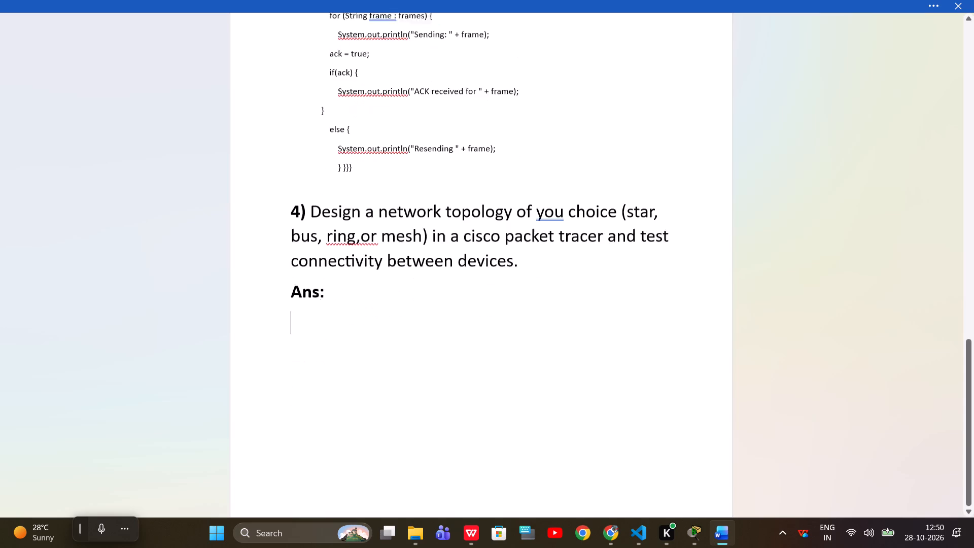
scroll(358, 393, "down", 2)
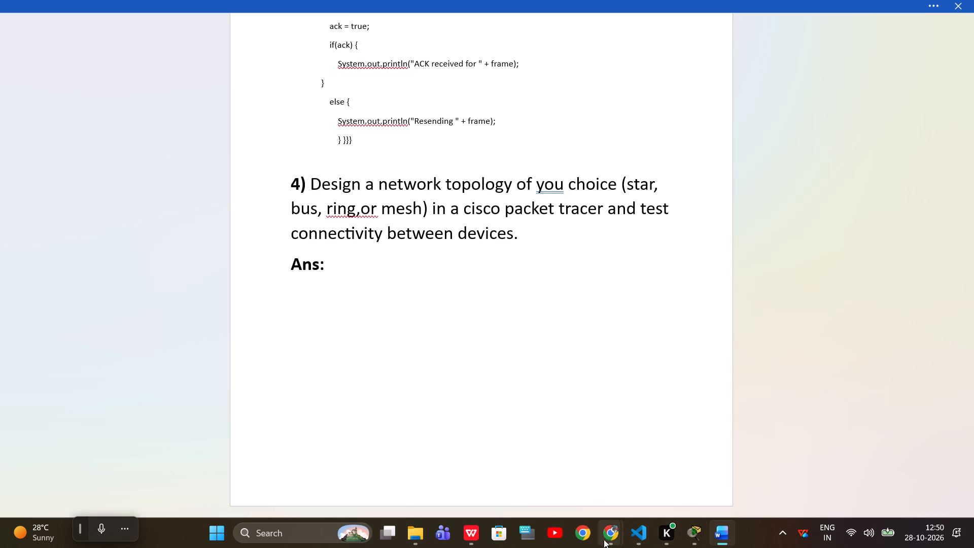
left_click(420, 529)
left_click(414, 154)
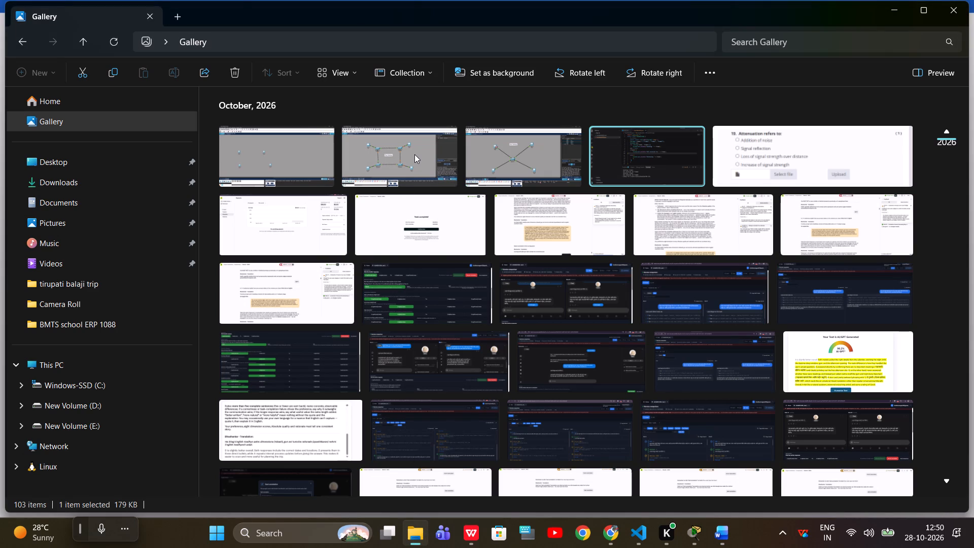
left_click(548, 146)
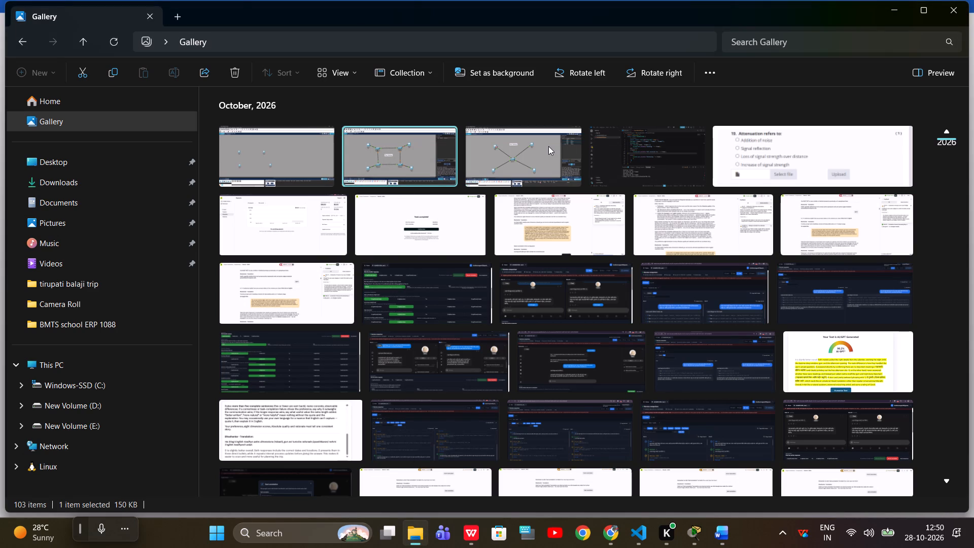
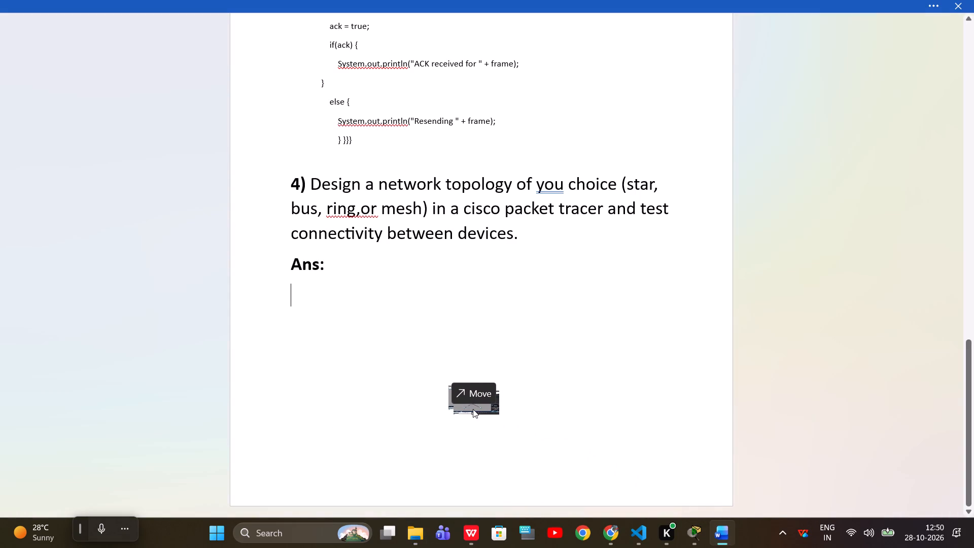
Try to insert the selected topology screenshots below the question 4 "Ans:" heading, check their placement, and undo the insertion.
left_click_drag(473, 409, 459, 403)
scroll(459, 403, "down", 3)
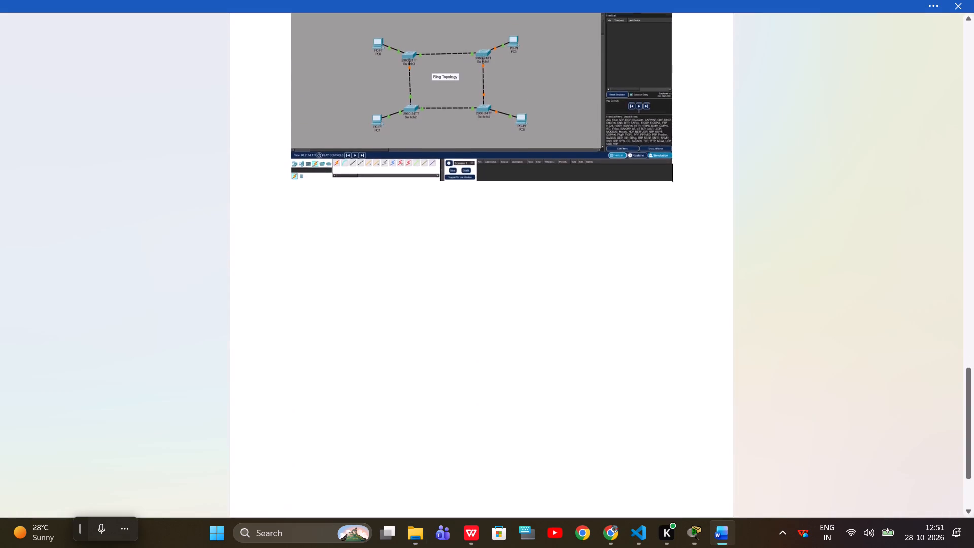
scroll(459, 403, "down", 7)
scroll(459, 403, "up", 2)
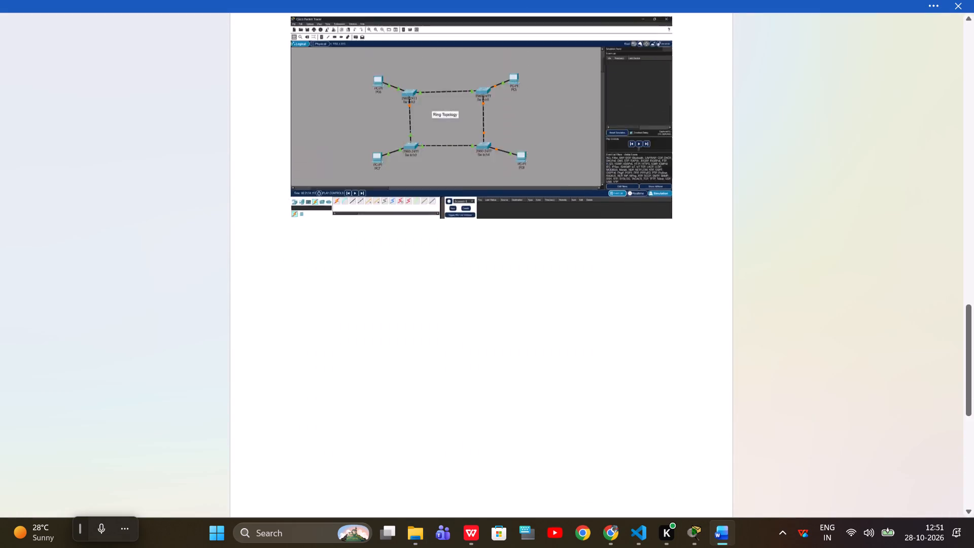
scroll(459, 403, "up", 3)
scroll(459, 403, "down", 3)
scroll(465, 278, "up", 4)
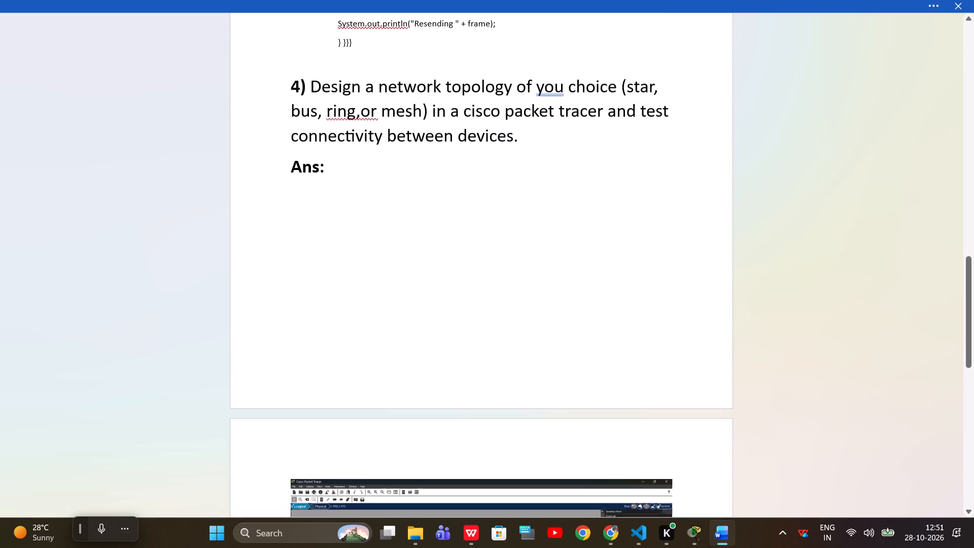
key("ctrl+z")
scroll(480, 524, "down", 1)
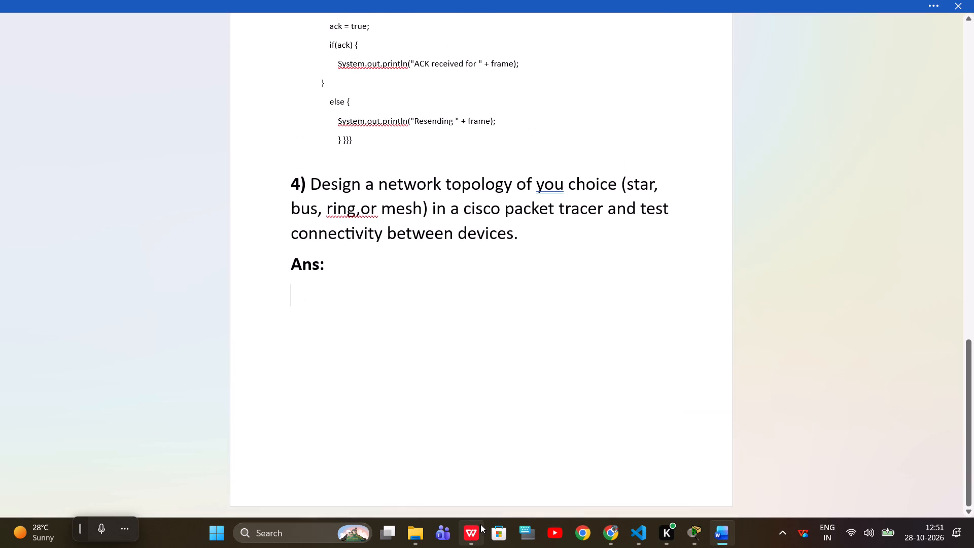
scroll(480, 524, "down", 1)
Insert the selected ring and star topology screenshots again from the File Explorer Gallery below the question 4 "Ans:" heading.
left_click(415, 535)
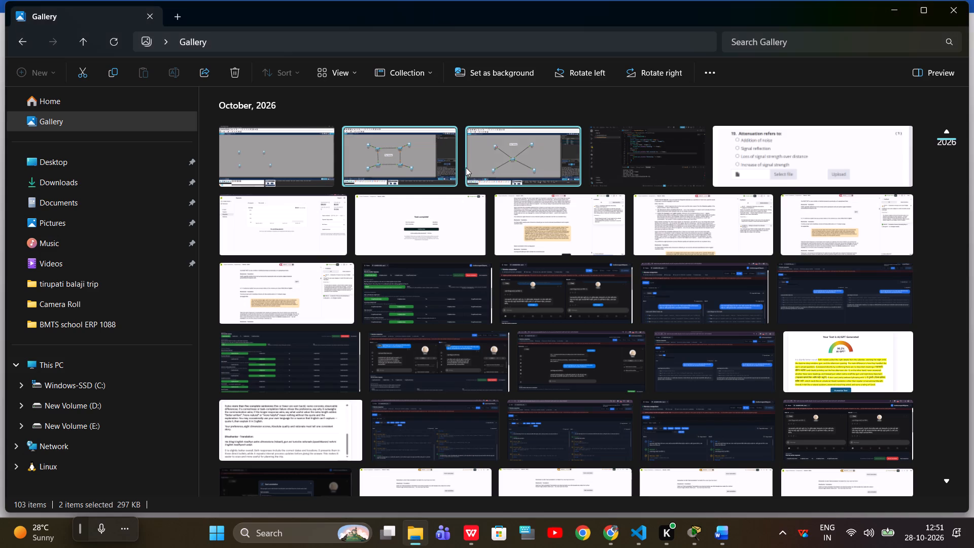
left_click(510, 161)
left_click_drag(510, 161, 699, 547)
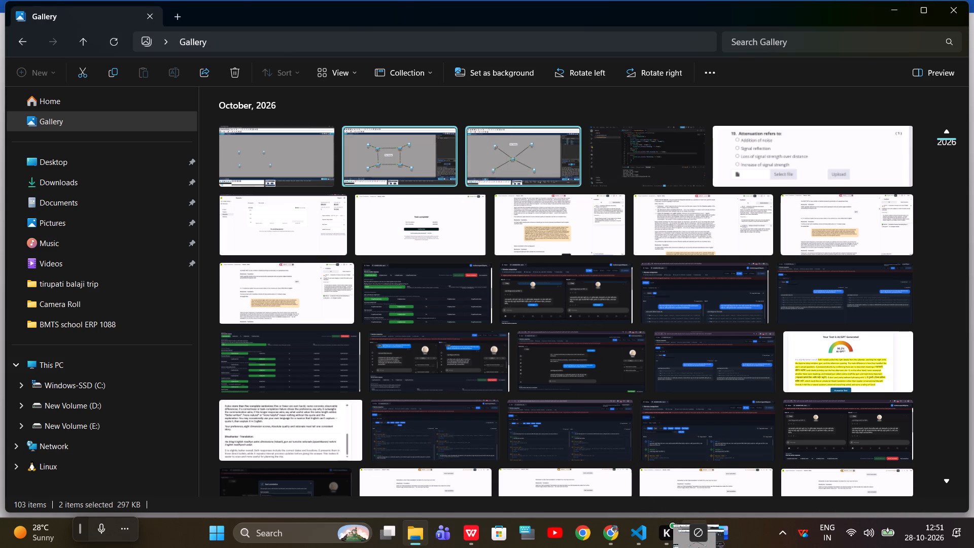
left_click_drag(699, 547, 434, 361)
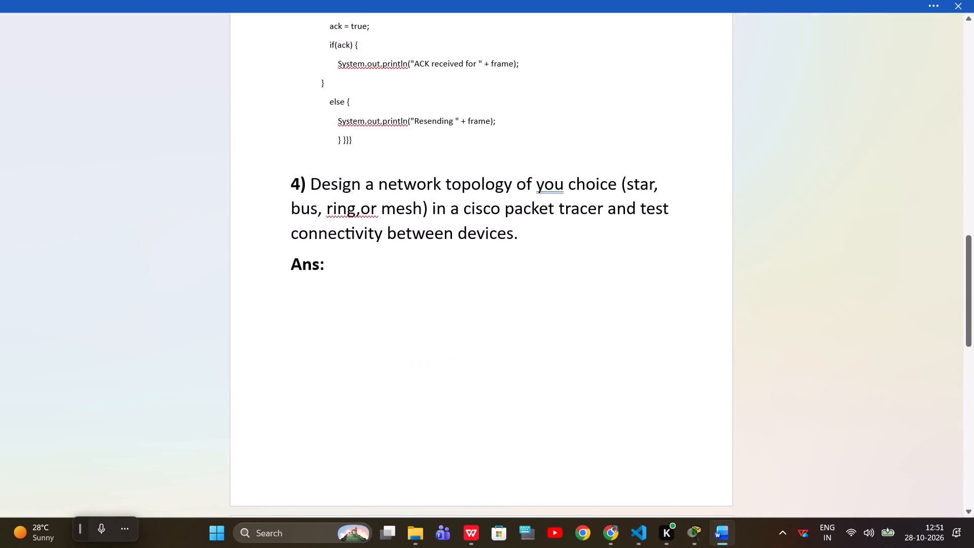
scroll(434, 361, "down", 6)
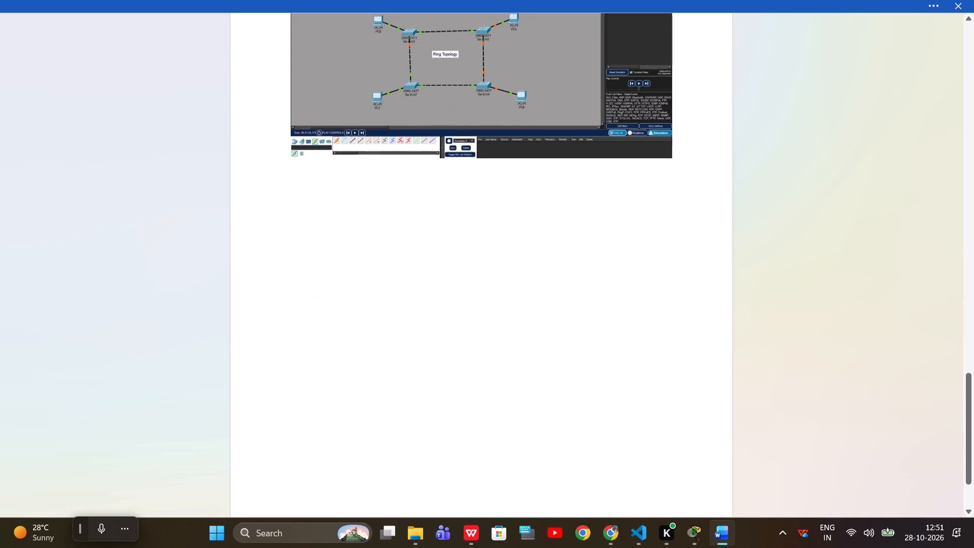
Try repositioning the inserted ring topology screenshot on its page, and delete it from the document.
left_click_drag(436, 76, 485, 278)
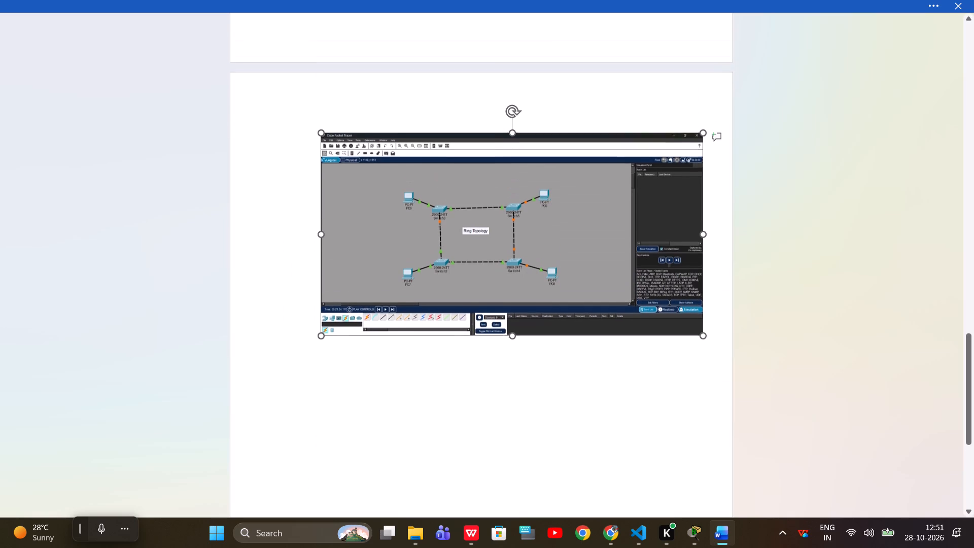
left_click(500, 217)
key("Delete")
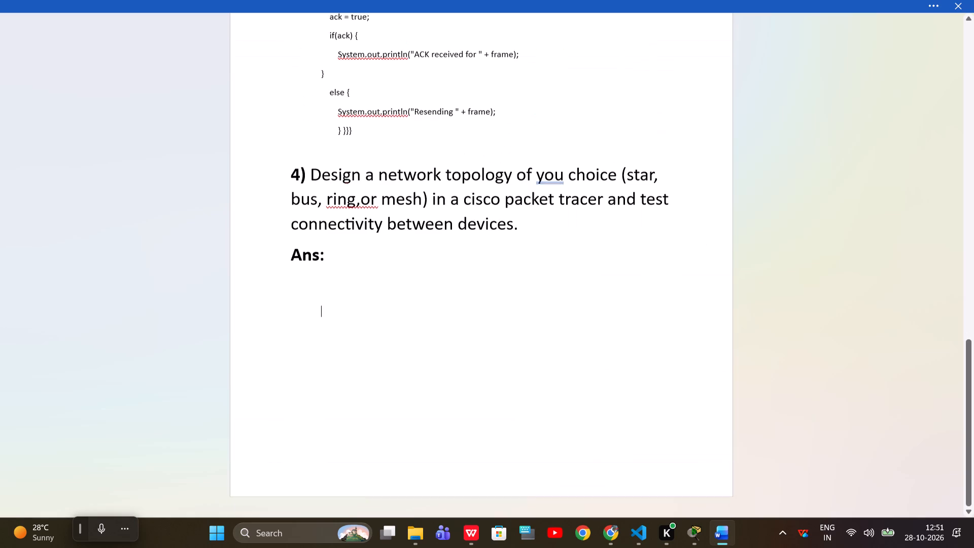
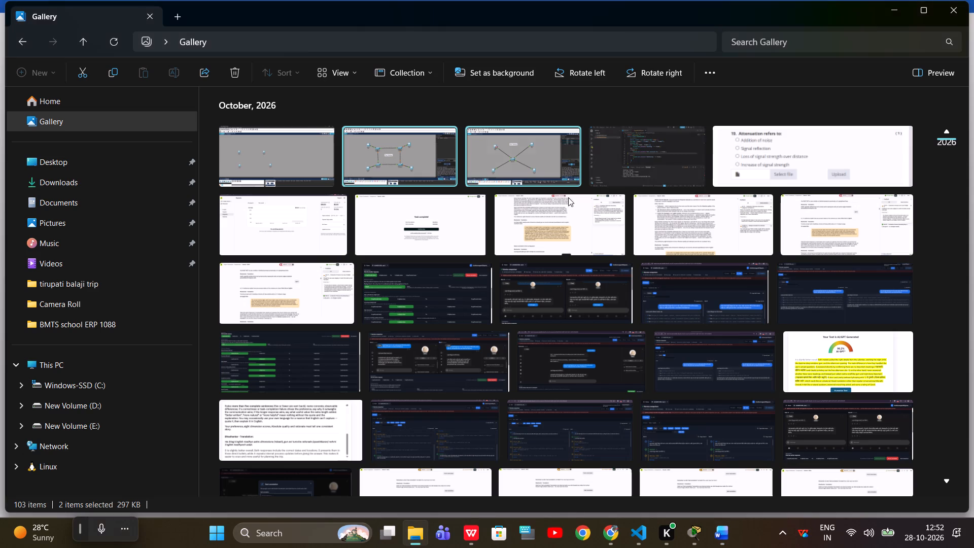
Copy only the star topology screenshot from the Gallery and paste it into the Word document below the question 4 "Ans:" heading.
left_click(499, 179)
key("Escape")
key("Escape")
left_click(380, 221)
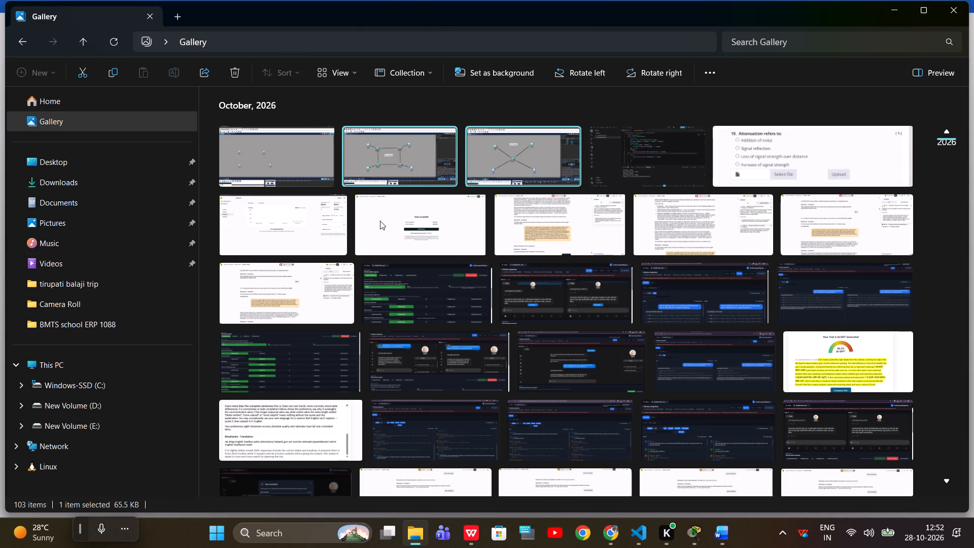
left_click(407, 155)
left_click(555, 157)
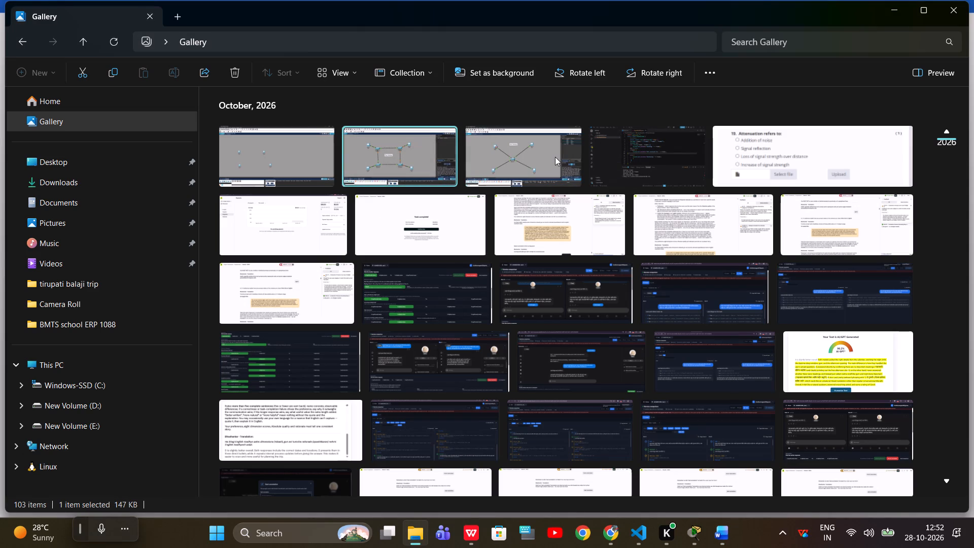
right_click(555, 157)
left_click(619, 21)
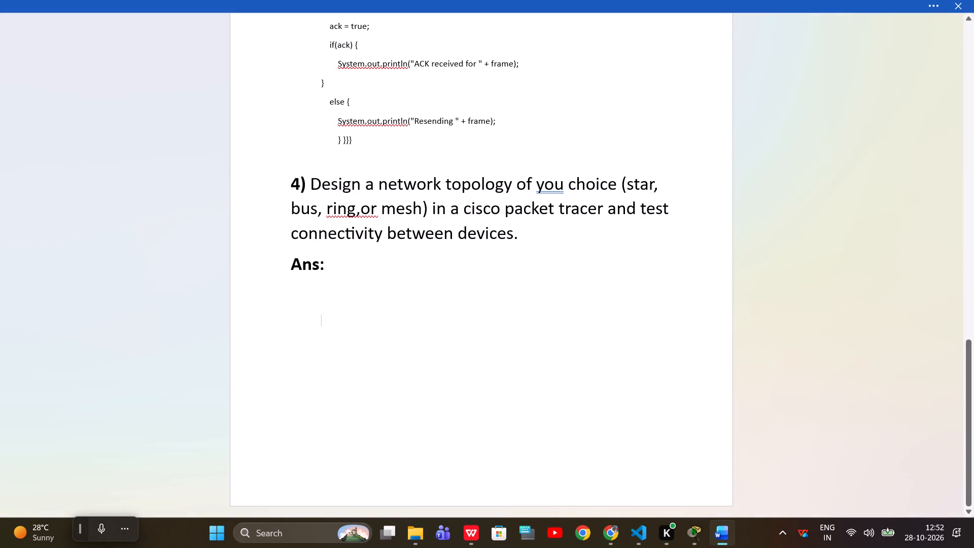
key("ctrl+v")
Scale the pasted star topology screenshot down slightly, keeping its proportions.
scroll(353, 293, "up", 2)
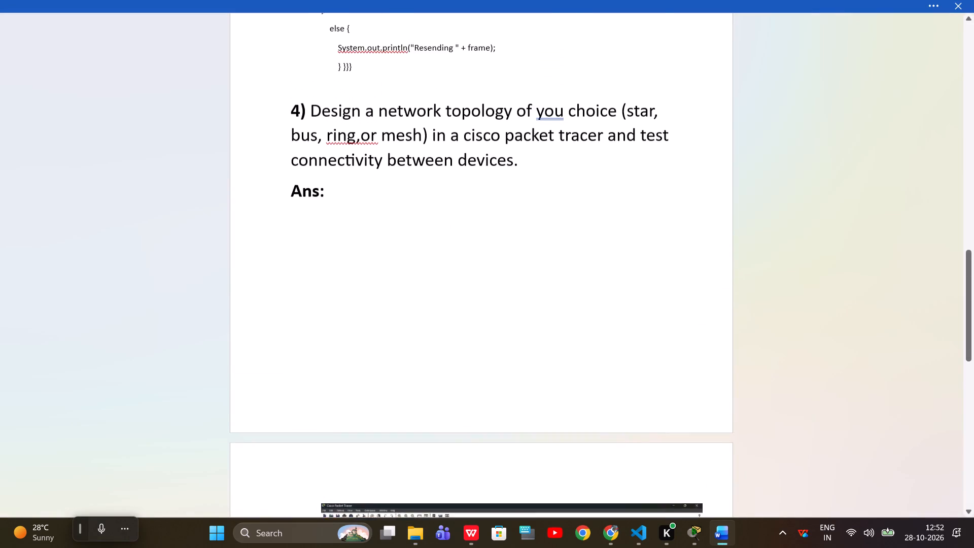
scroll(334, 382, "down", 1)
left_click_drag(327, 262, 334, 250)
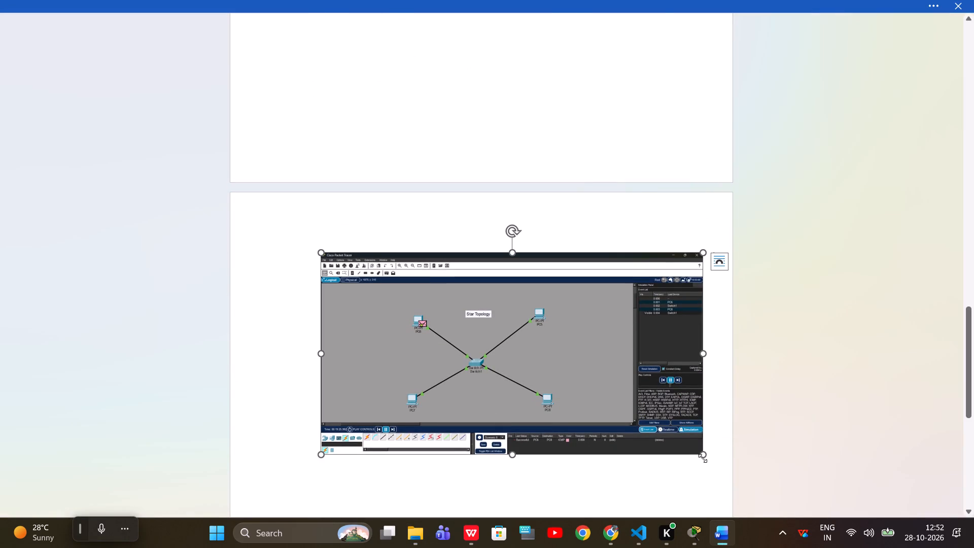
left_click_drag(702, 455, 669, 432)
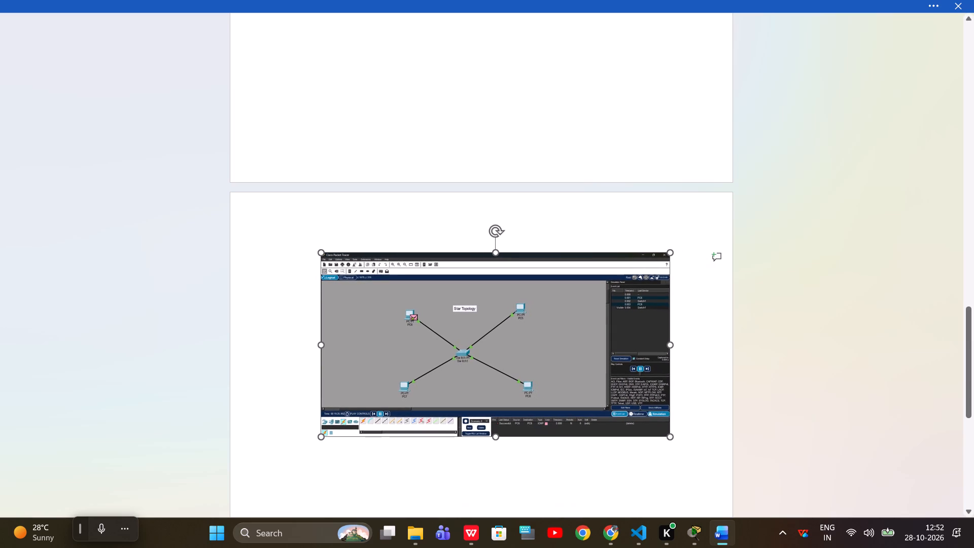
Remove the blank line and indent before the star topology screenshot, undoing the deletion that pulls the "Ans:" heading onto its page.
scroll(532, 366, "up", 2)
left_click(317, 249)
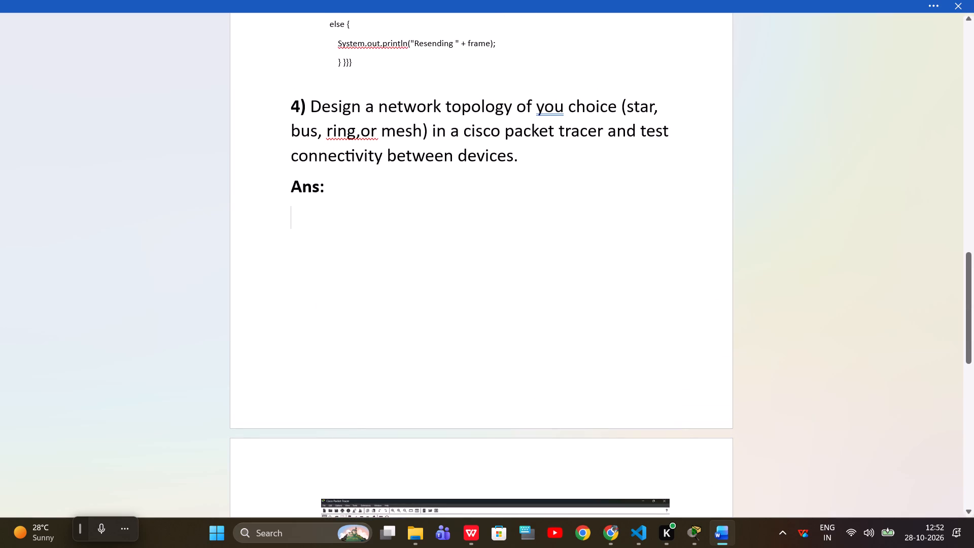
key("BackSpace")
key("Down")
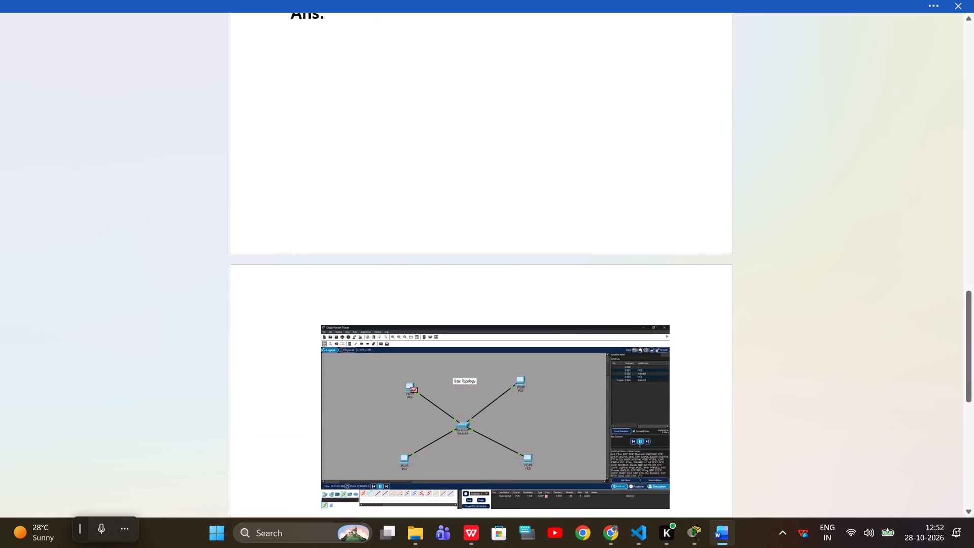
key("BackSpace")
key("BackSpace")
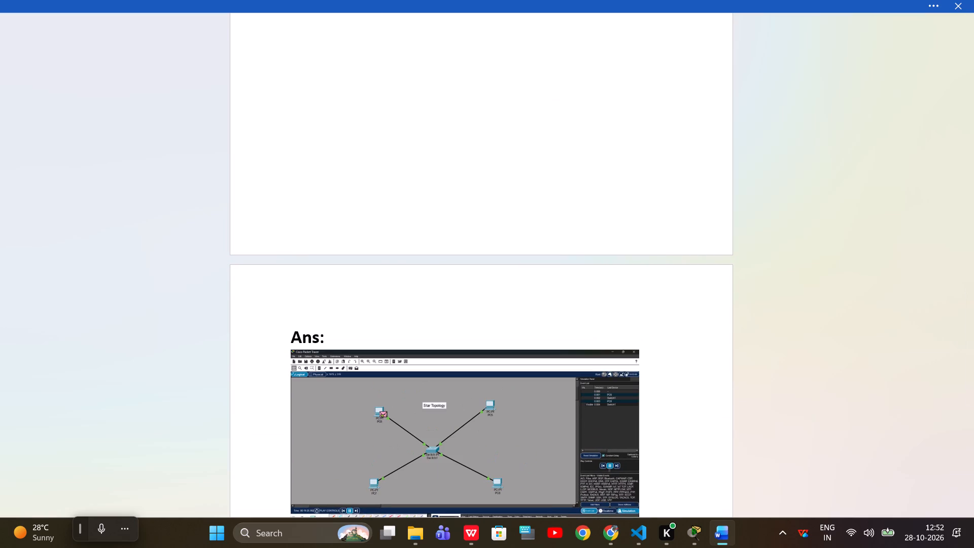
key("ctrl+z")
Review the question 4 page layout and the earlier answers, and compare them with the star topology screenshot's placement.
scroll(317, 249, "up", 1)
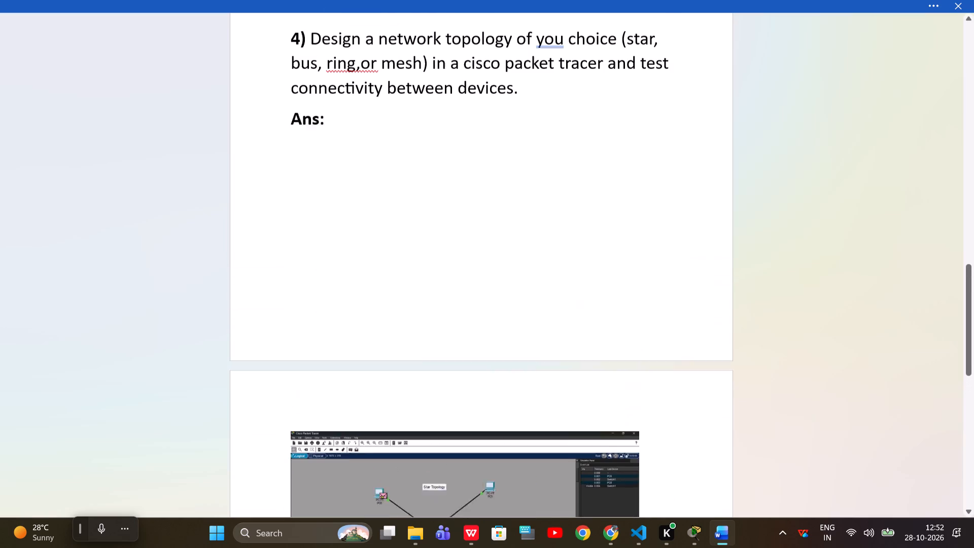
scroll(317, 249, "up", 1)
scroll(338, 276, "down", 1)
scroll(338, 276, "up", 5)
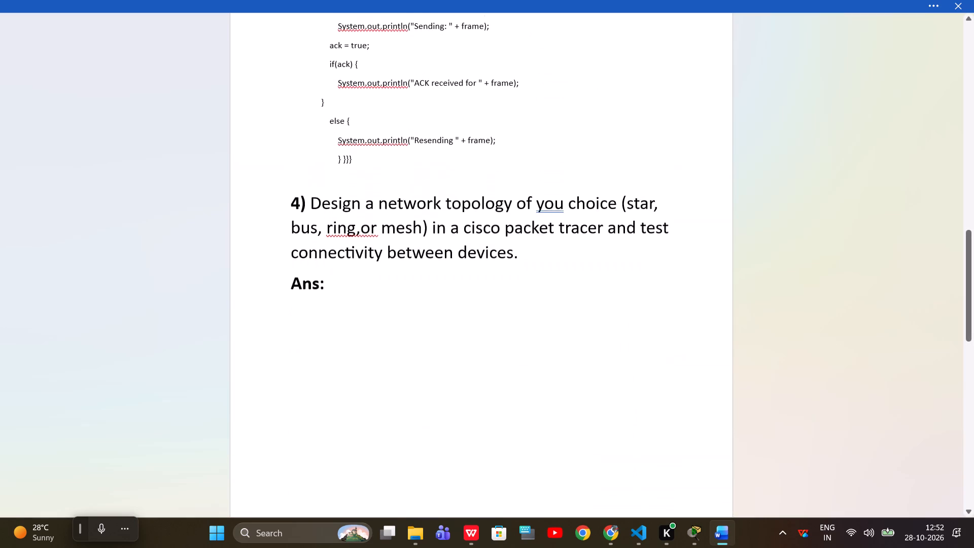
scroll(345, 247, "down", 1)
scroll(460, 236, "up", 5)
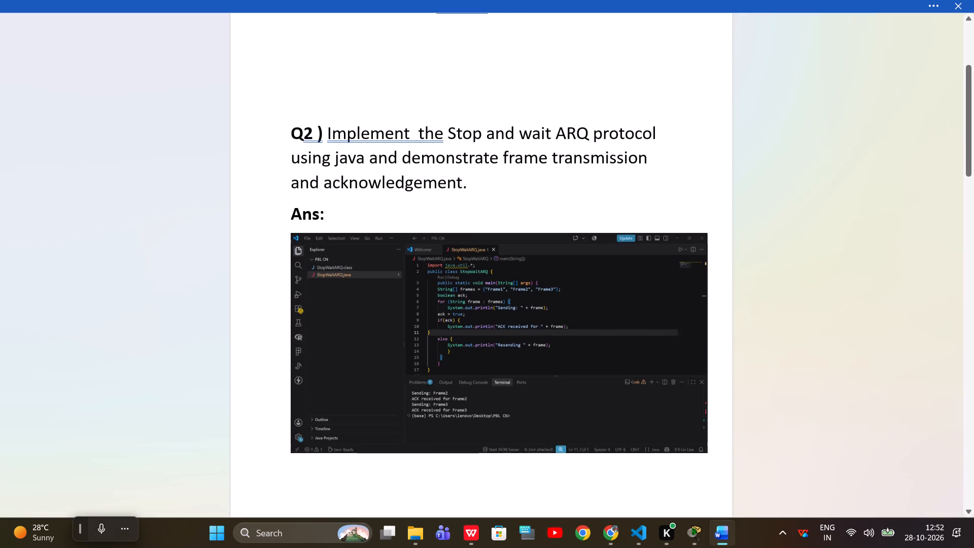
scroll(460, 236, "up", 2)
scroll(460, 236, "down", 10)
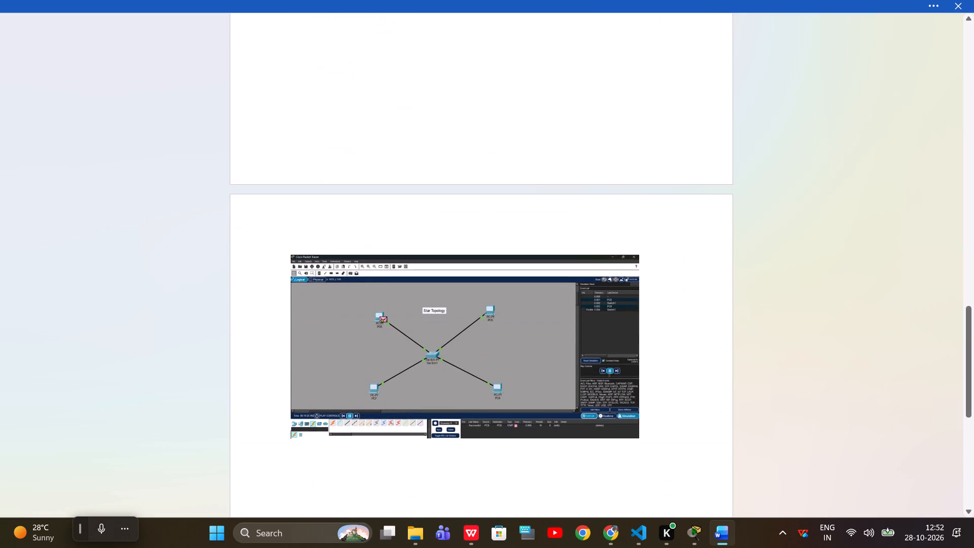
scroll(429, 335, "down", 2)
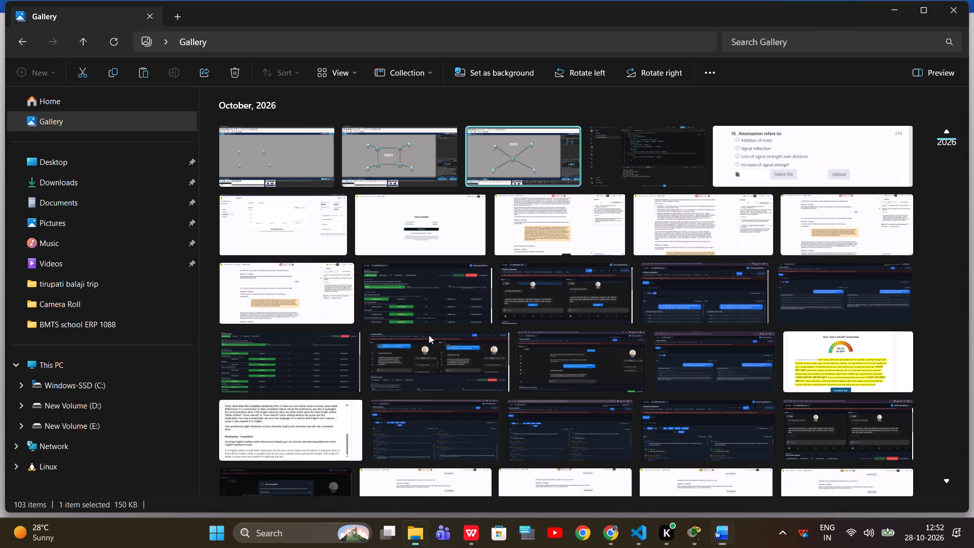
Copy the ring topology screenshot from the File Explorer Gallery and paste it beside the star topology screenshot in the Word document.
left_click(411, 163)
right_click(411, 163)
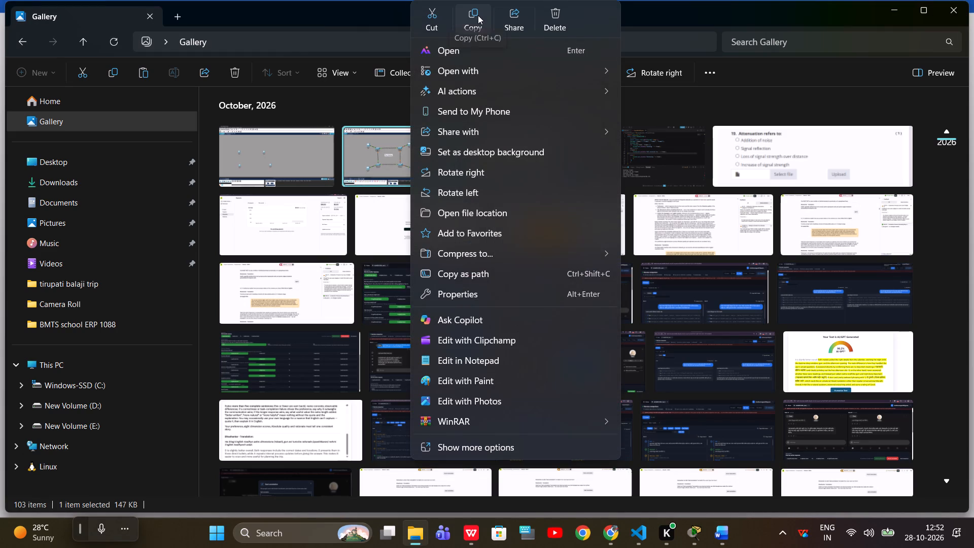
left_click(478, 15)
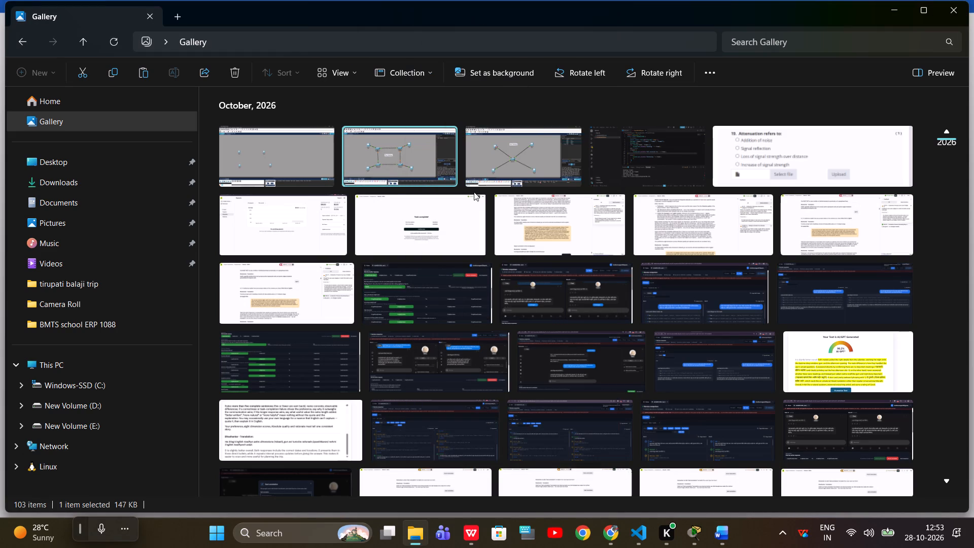
right_click(386, 164)
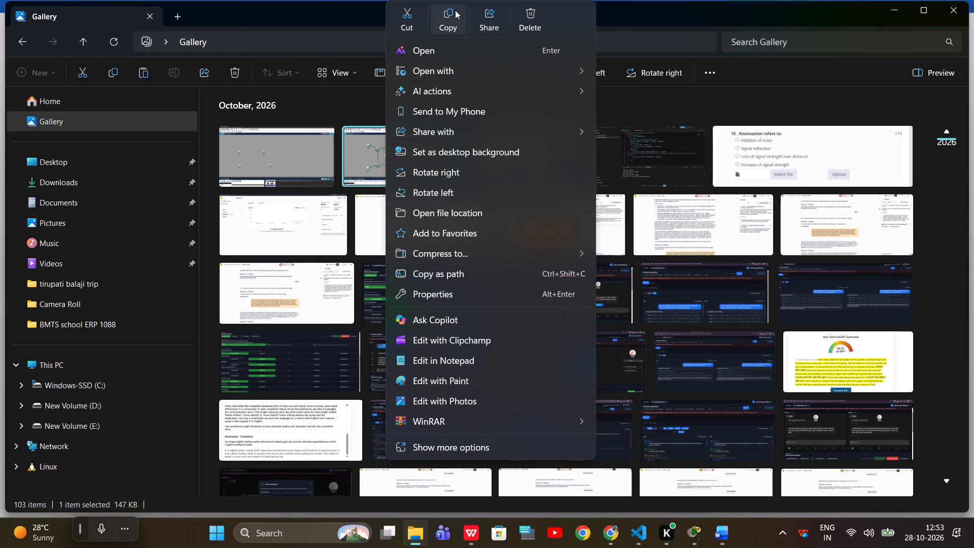
left_click(455, 10)
left_click(358, 213)
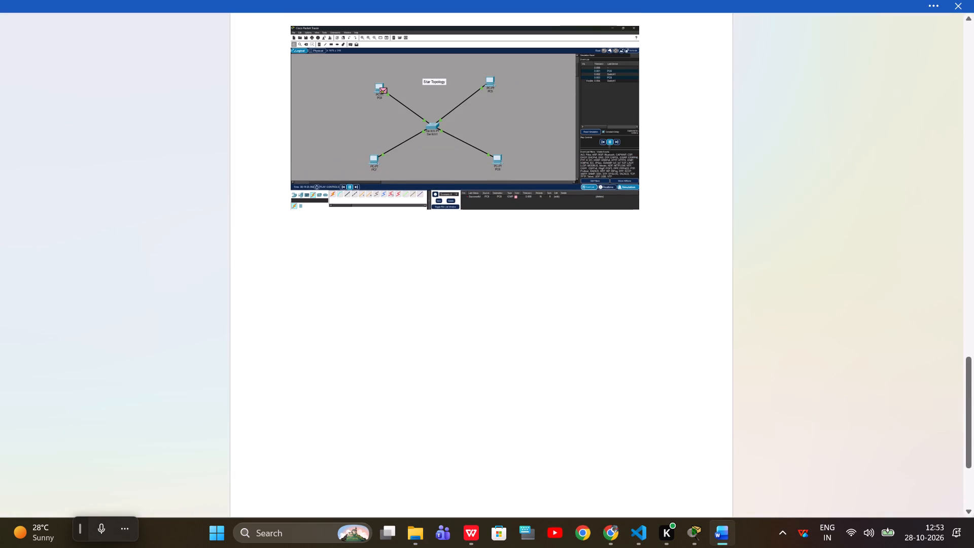
key("ctrl+v")
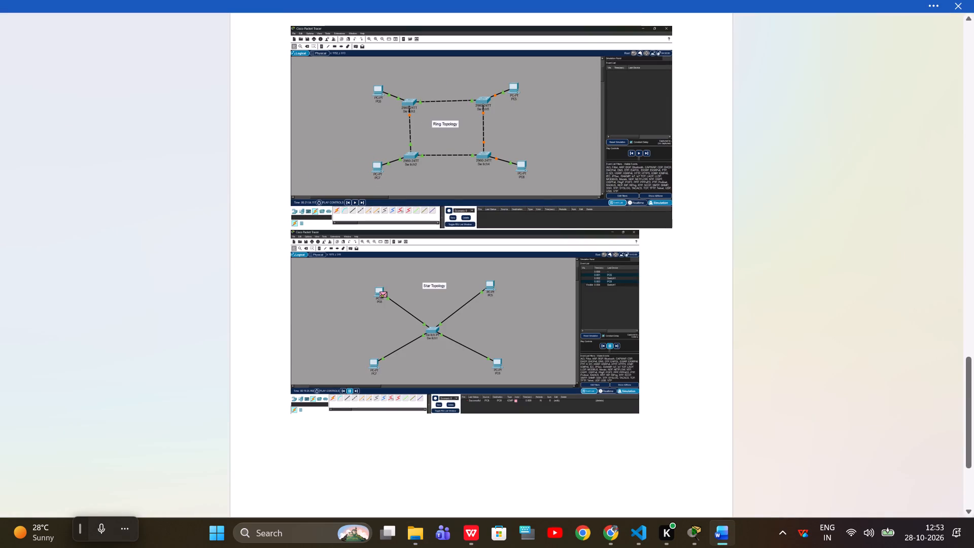
Enlarge the star topology screenshot proportionally to match the width of the ring topology screenshot.
left_click(634, 387)
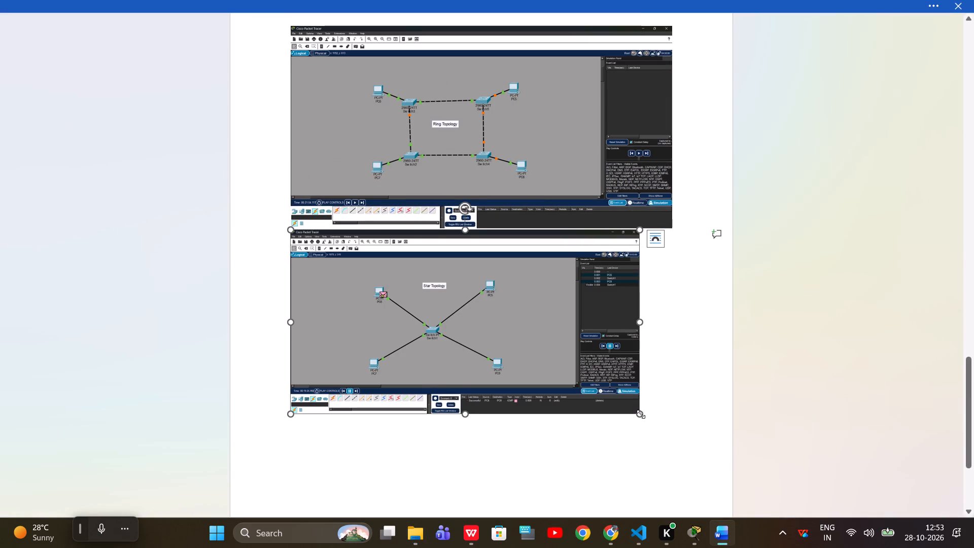
left_click_drag(641, 414, 674, 423)
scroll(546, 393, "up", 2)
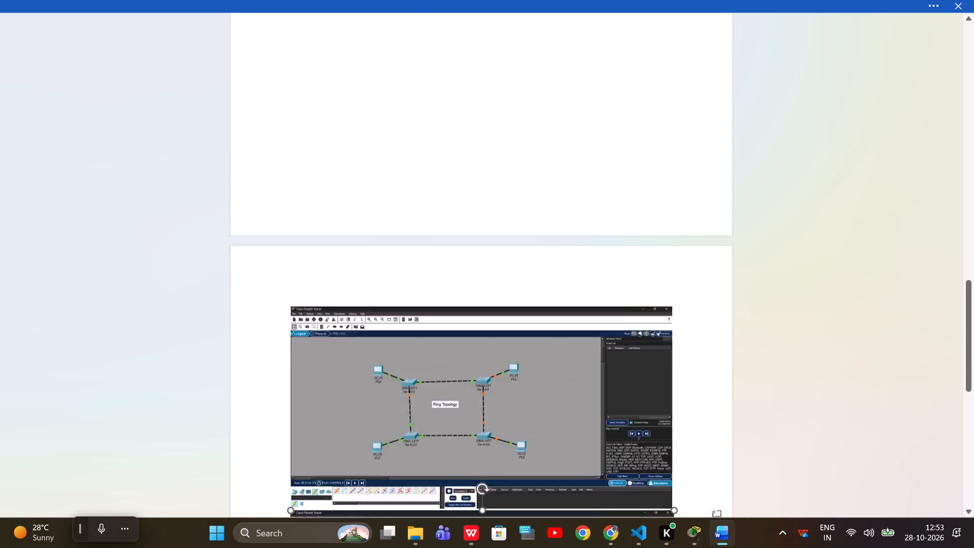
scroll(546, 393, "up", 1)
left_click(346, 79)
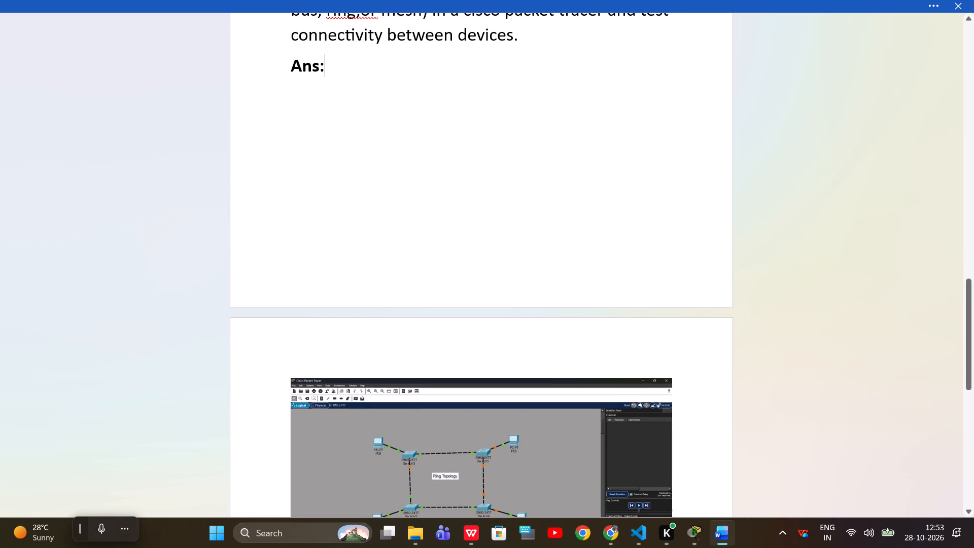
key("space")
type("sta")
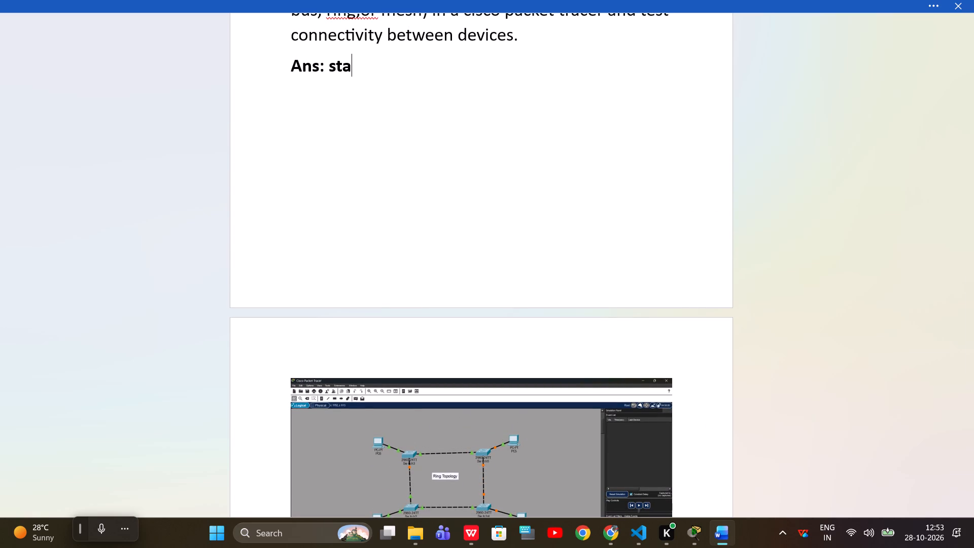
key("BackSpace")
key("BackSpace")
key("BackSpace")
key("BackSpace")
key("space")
Reorder the two screenshots so that the star topology sits above the ring topology.
scroll(346, 79, "down", 2)
left_click_drag(371, 69, 372, 72)
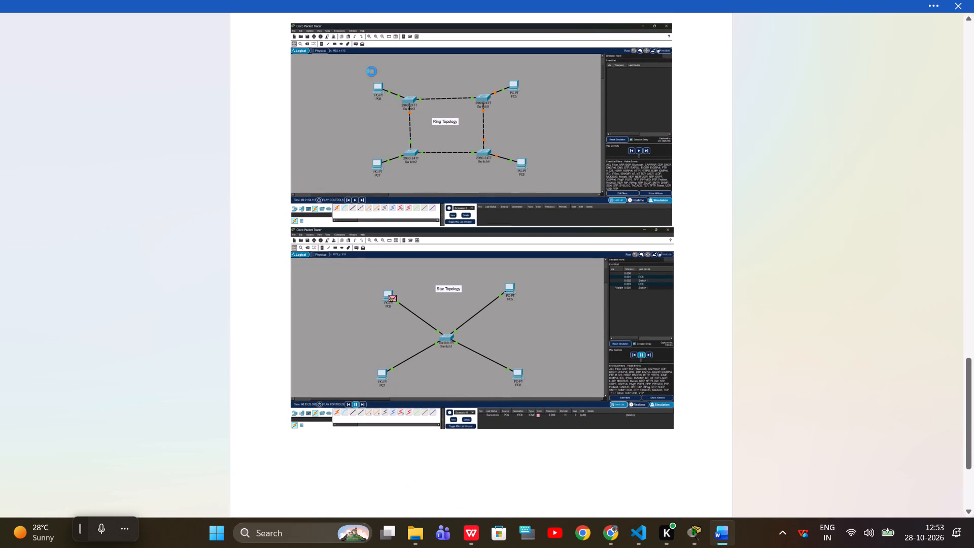
left_click_drag(372, 72, 455, 524)
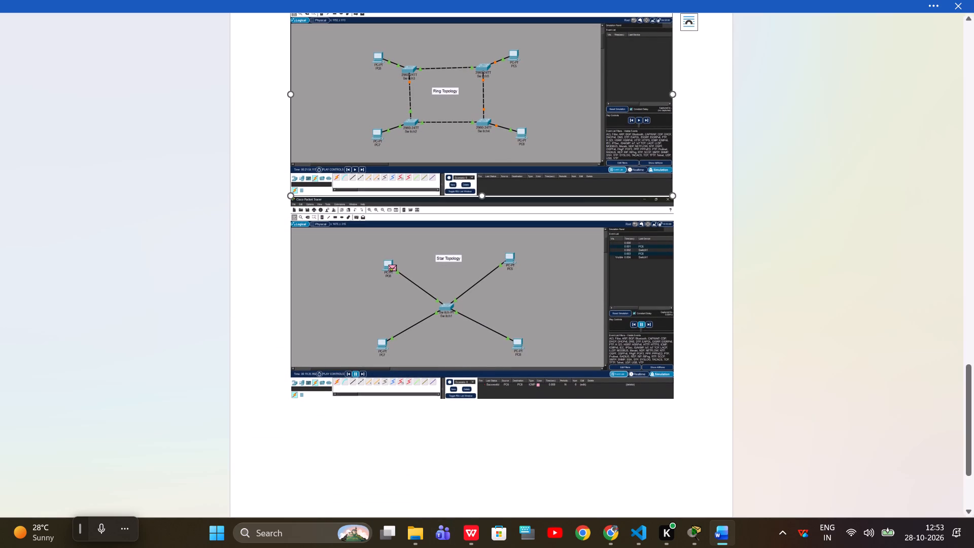
left_click_drag(492, 273, 475, 35)
Enter "star , ring, bus and mesh" after the question 4 "Ans:" heading.
scroll(454, 368, "up", 2)
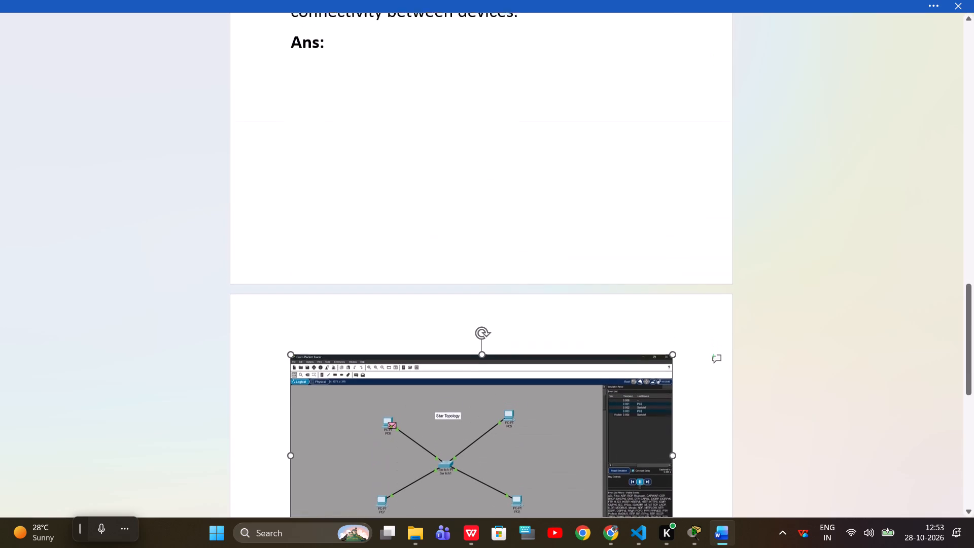
left_click(361, 55)
type("star")
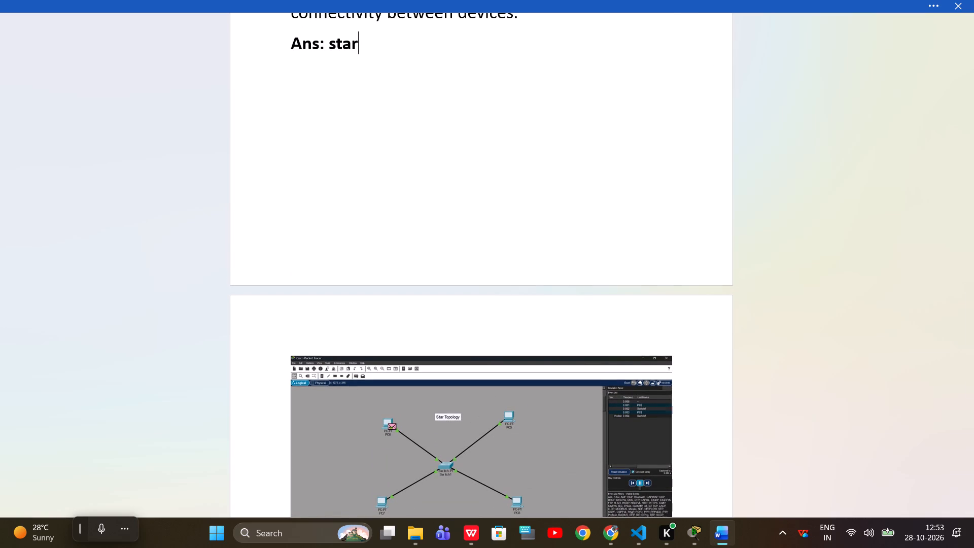
key("space")
type(", ring")
scroll(361, 55, "up", 1)
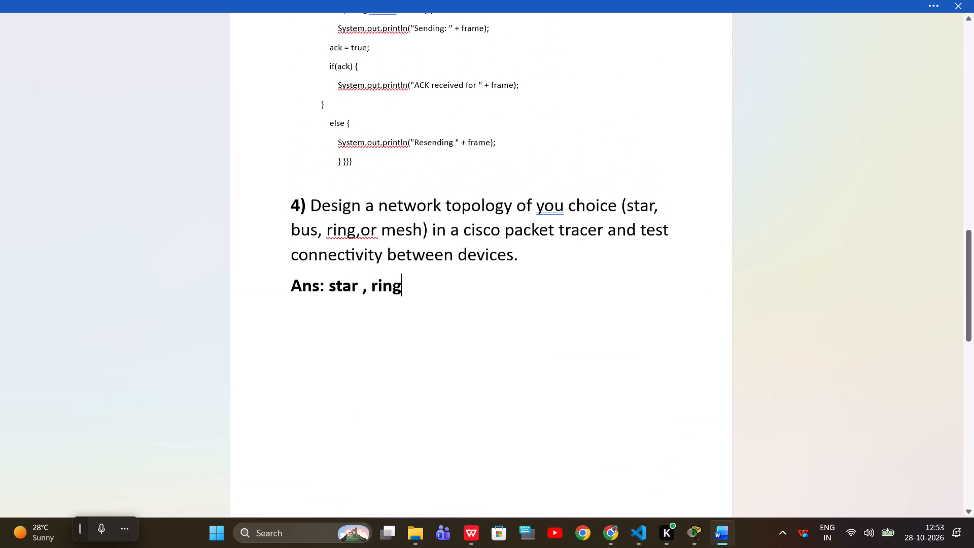
scroll(361, 55, "up", 1)
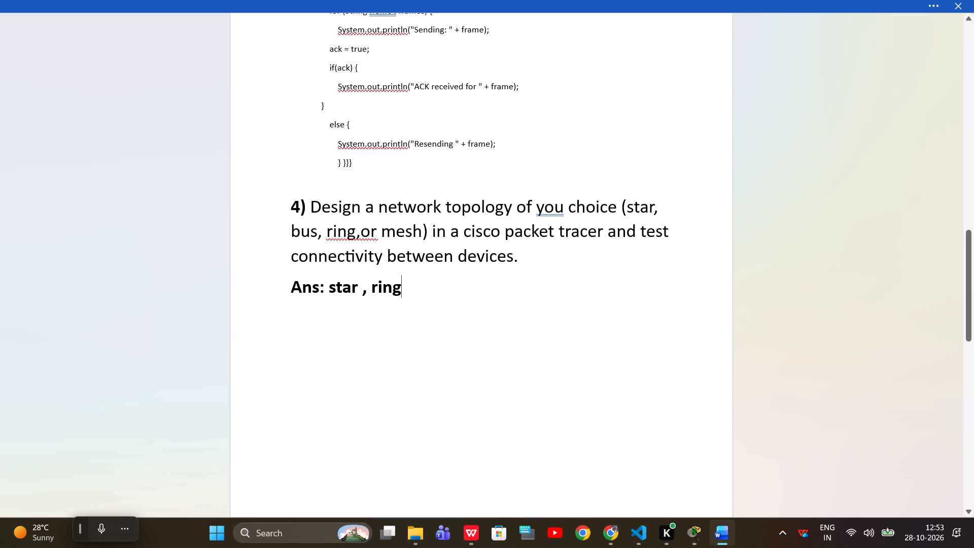
type(", bus")
key("comma")
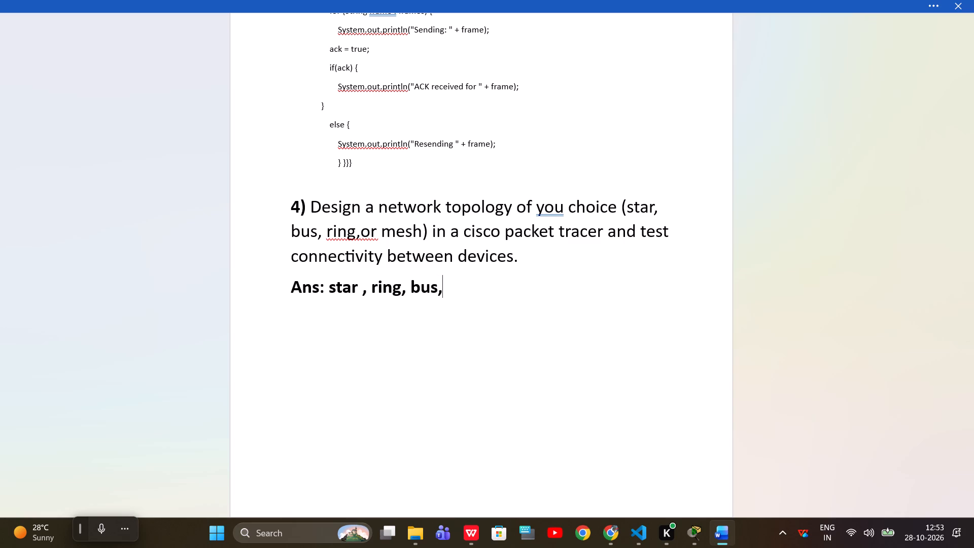
key("BackSpace")
key("space")
type("and")
key("space")
type("mesh")
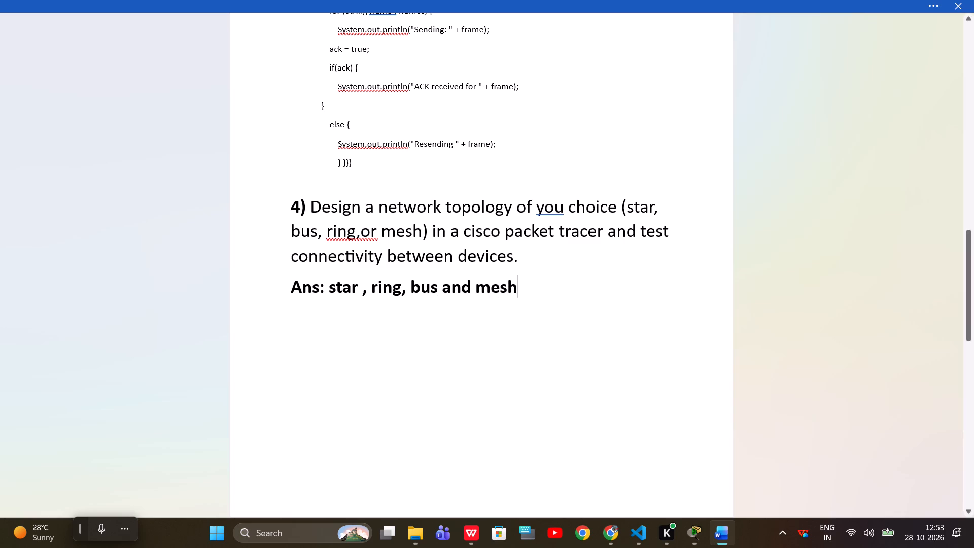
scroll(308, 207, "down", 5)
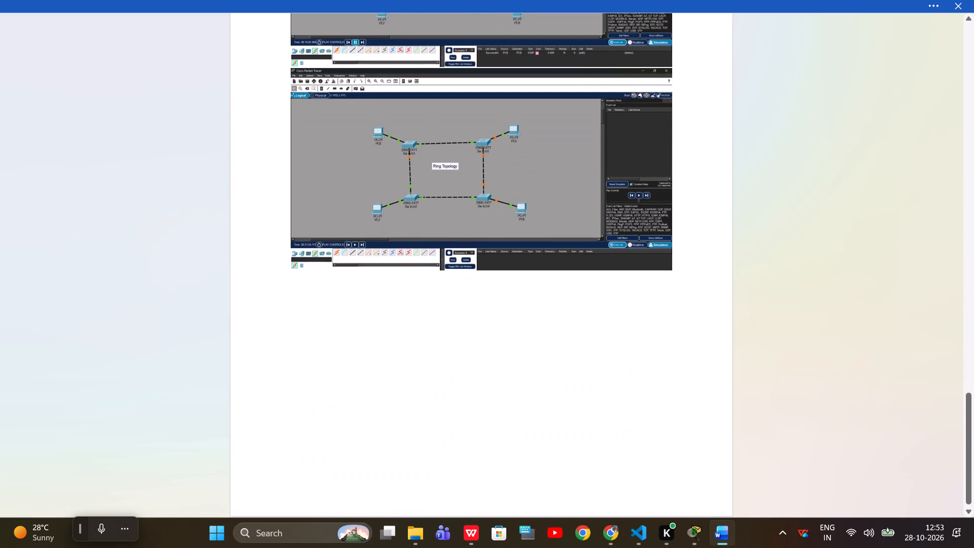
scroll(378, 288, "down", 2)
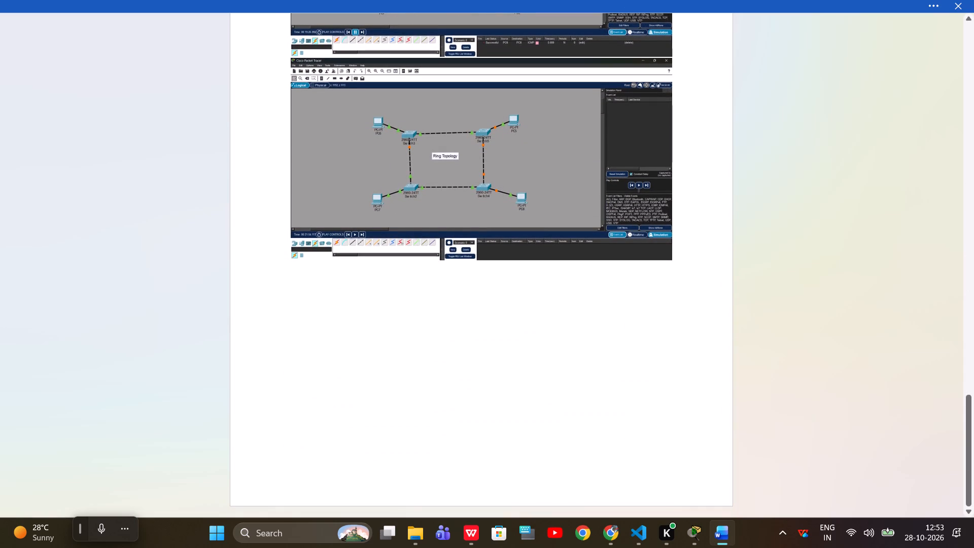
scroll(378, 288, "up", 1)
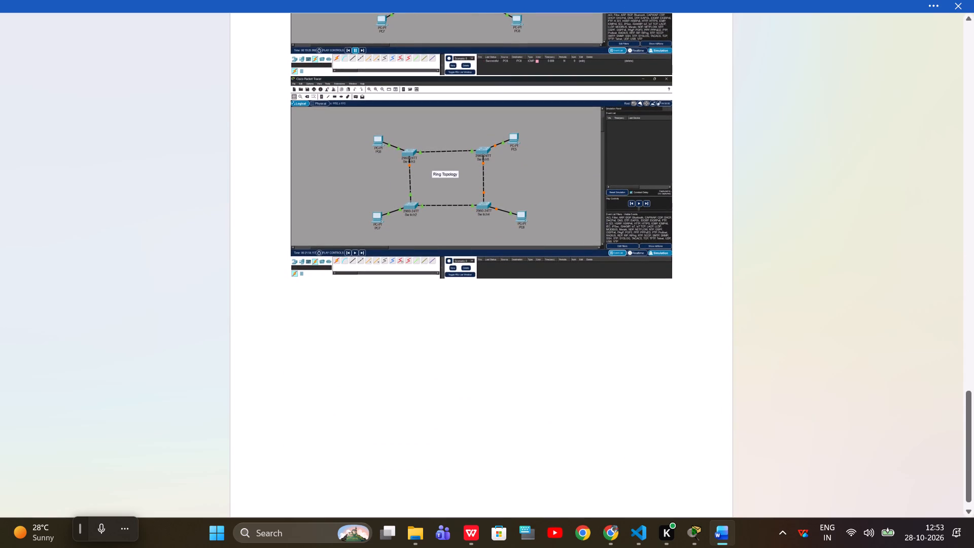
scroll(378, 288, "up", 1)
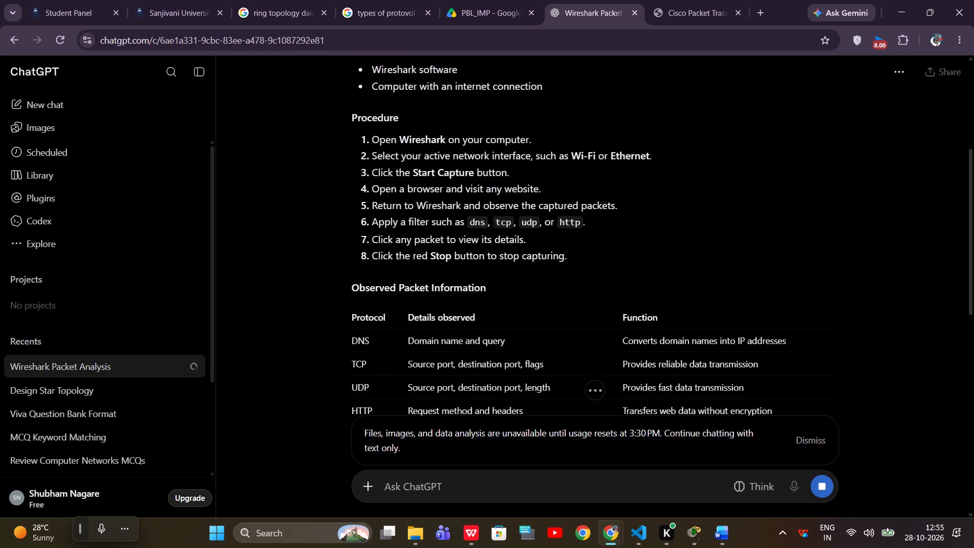
Review ChatGPT's Wireshark packet analysis answer through its Result section, and check the Computer_Networks_Viva_Questions PDF.
scroll(436, 215, "down", 2)
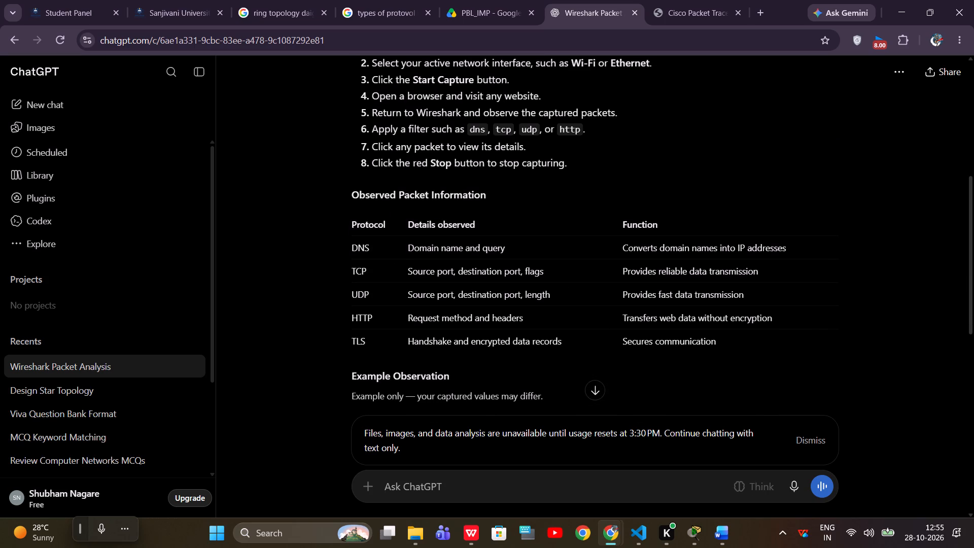
scroll(450, 248, "up", 1)
scroll(450, 248, "down", 6)
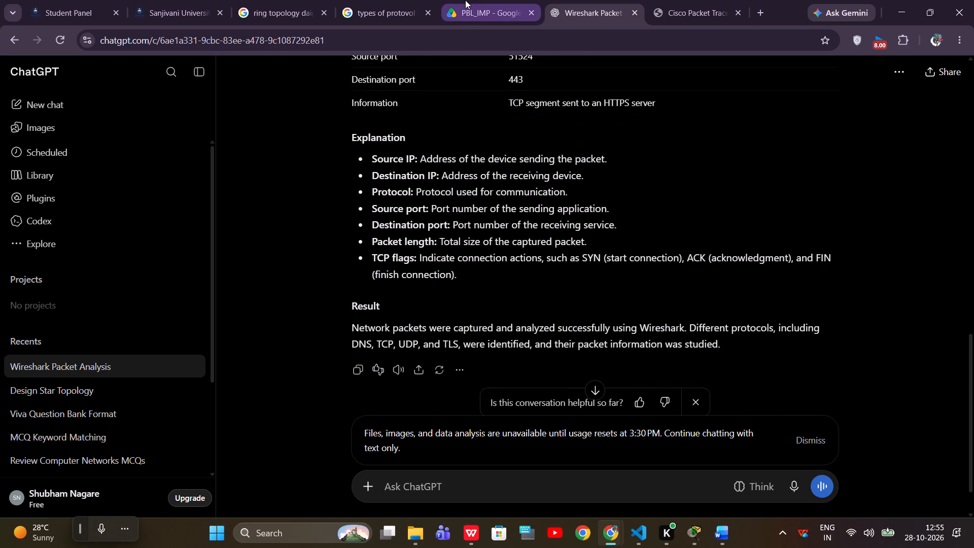
left_click(465, 3)
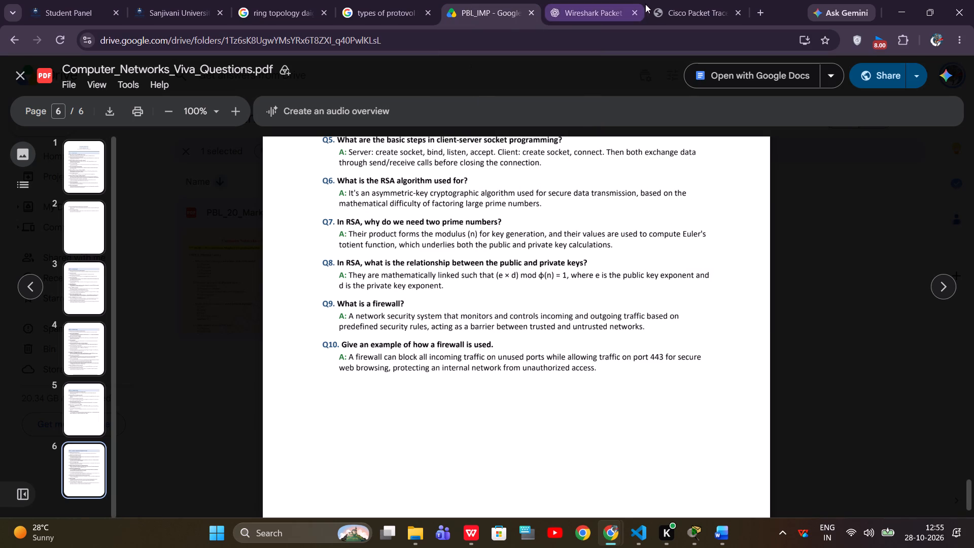
left_click(567, 0)
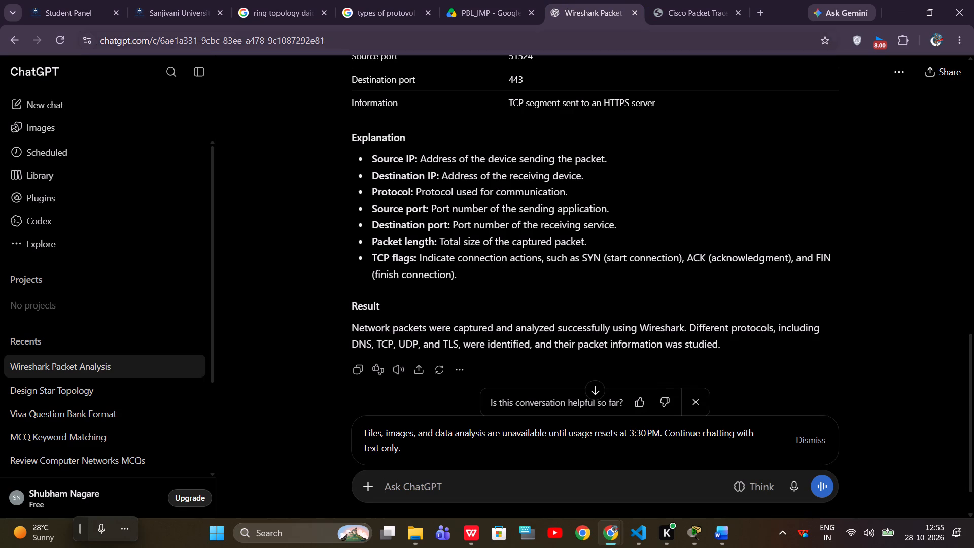
Open a new browser tab.
left_click(758, 10)
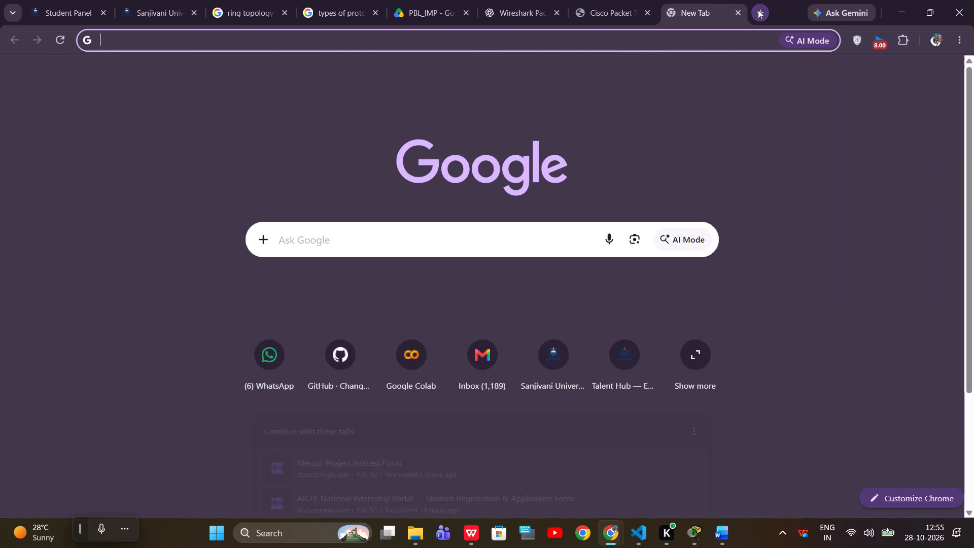
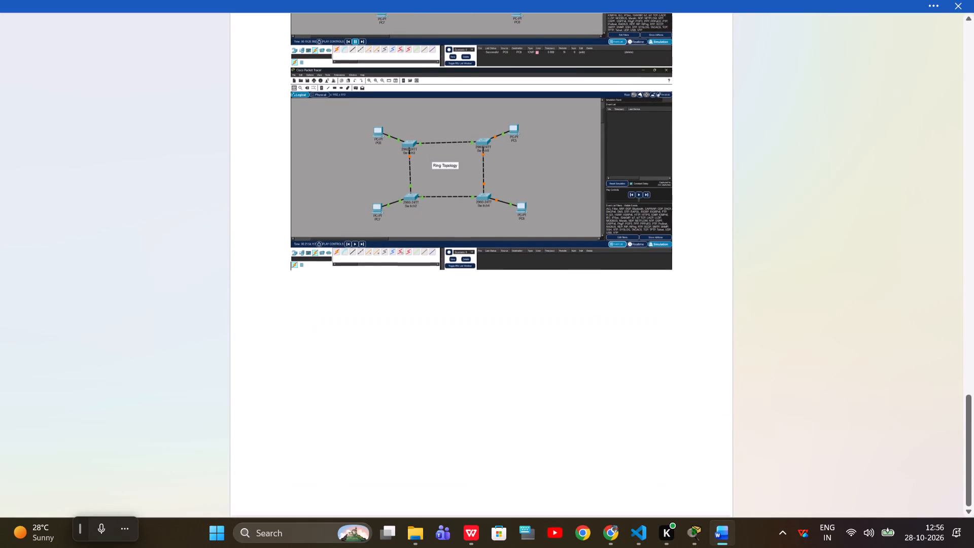
Insert a blank line before the Ring Topology screenshot at the end of the Word document.
scroll(447, 265, "down", 6)
left_click(469, 388)
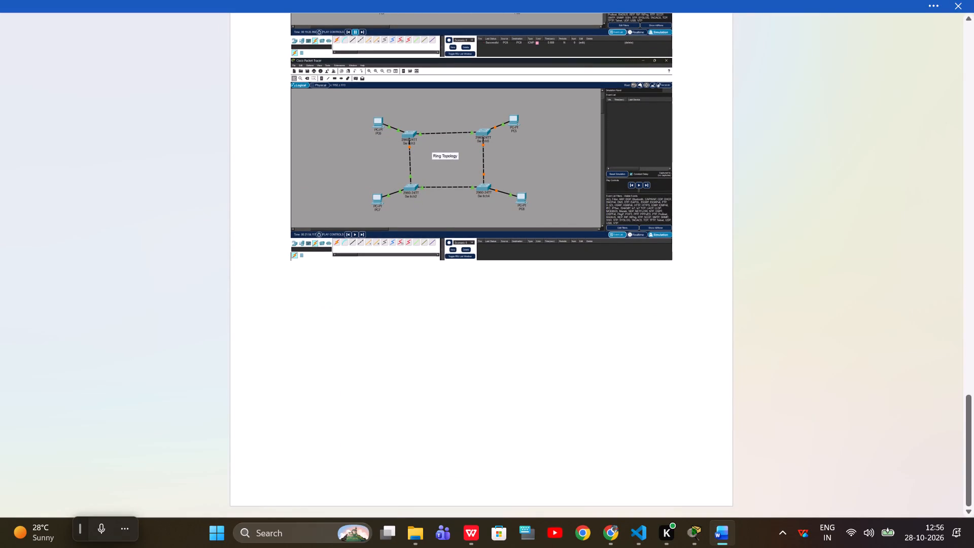
left_click(332, 376)
triple_click(332, 376)
left_click(332, 376)
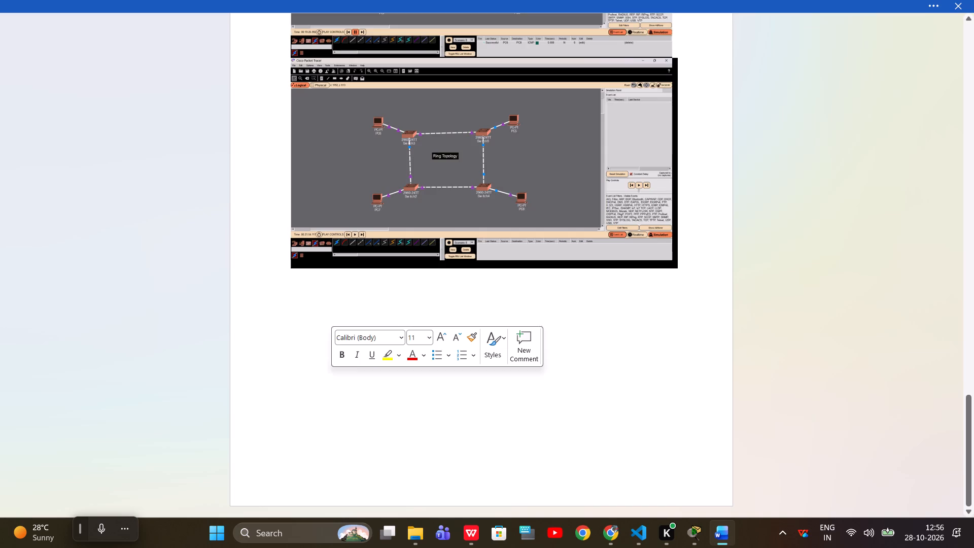
left_click(332, 376)
left_click(332, 376)
key("Return")
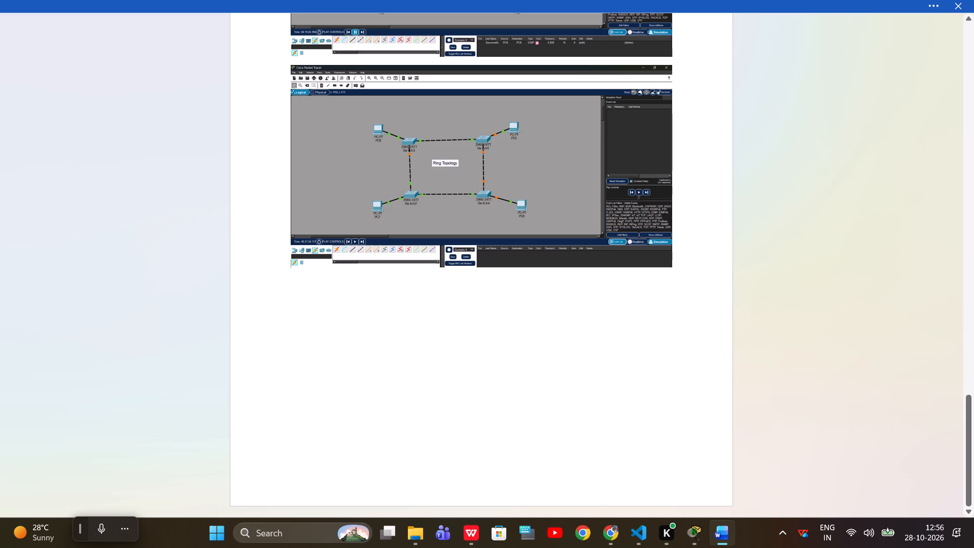
Paste the copied mesh topology diagram below the Ring Topology screenshot, with several blank lines before it.
left_click(549, 347)
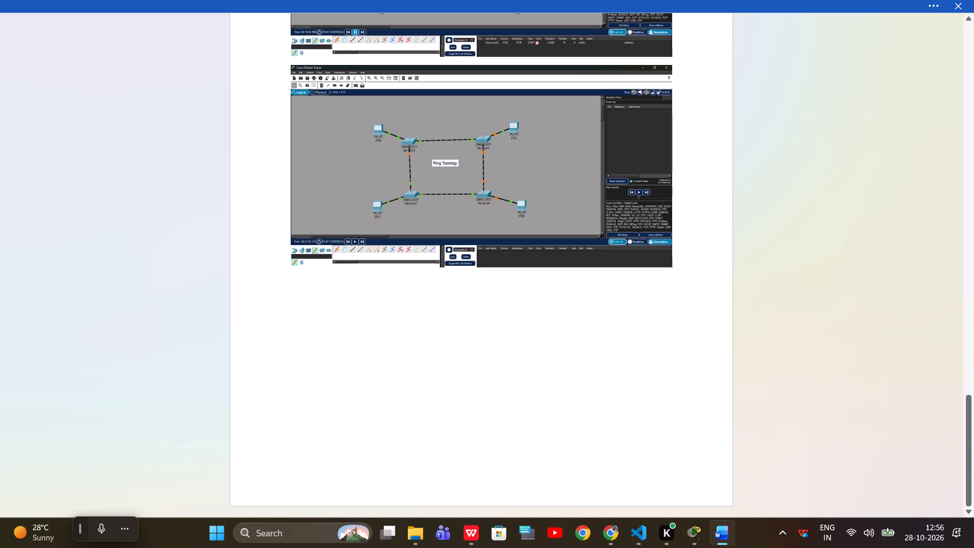
triple_click(549, 347)
double_click(549, 347)
left_click(496, 346)
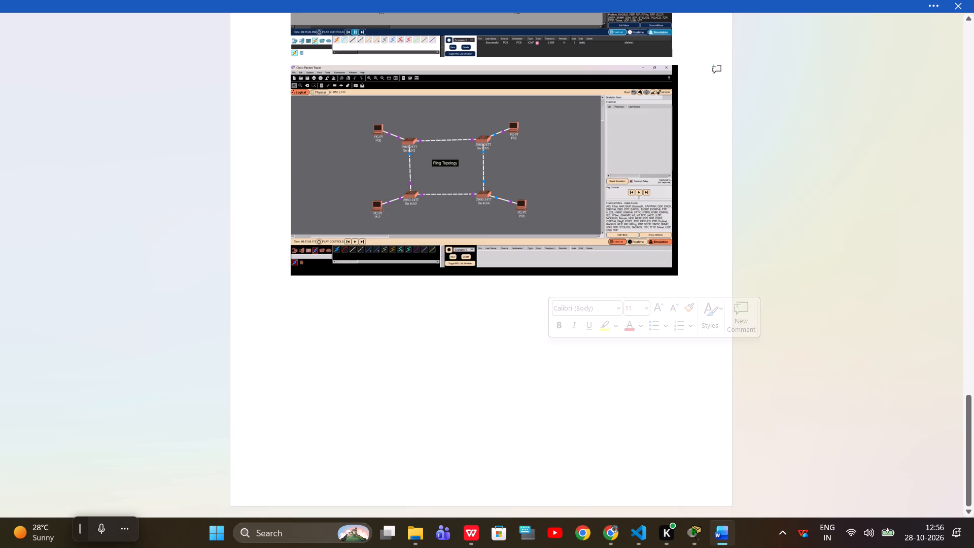
key("Return")
key("Return")
key("Return")
key("Return")
key("Return")
key("Return")
key("Return")
key("Return")
key("Return")
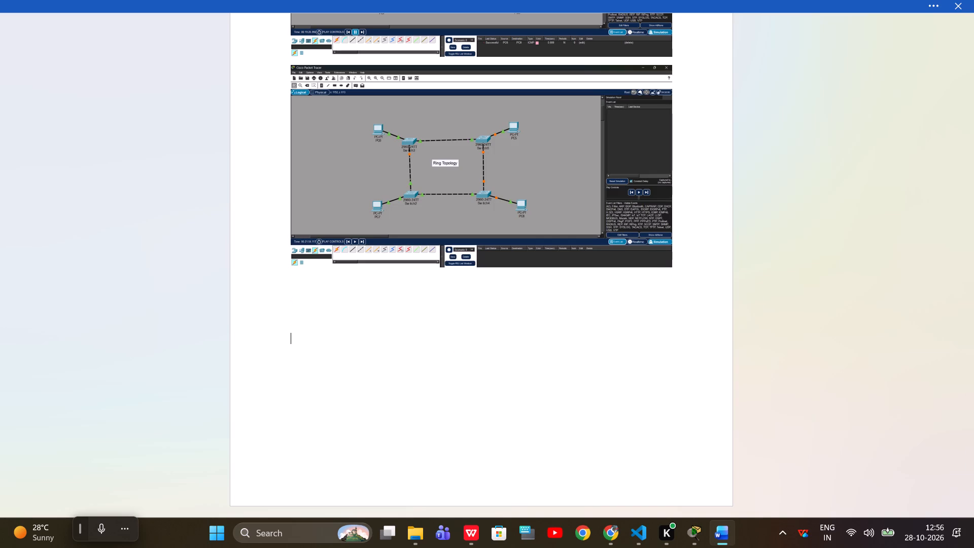
key("BackSpace")
key("BackSpace")
key("BackSpace")
key("BackSpace")
key("BackSpace")
key("ctrl+v")
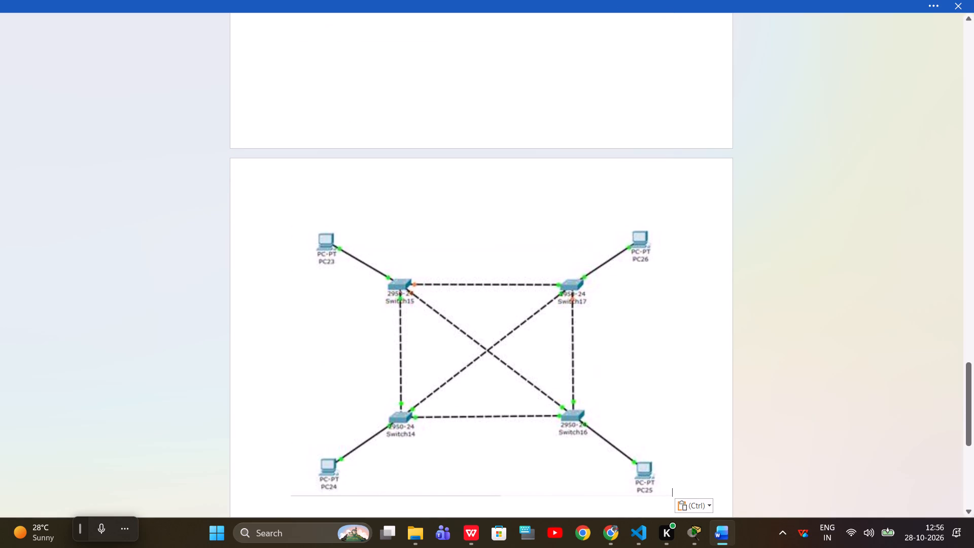
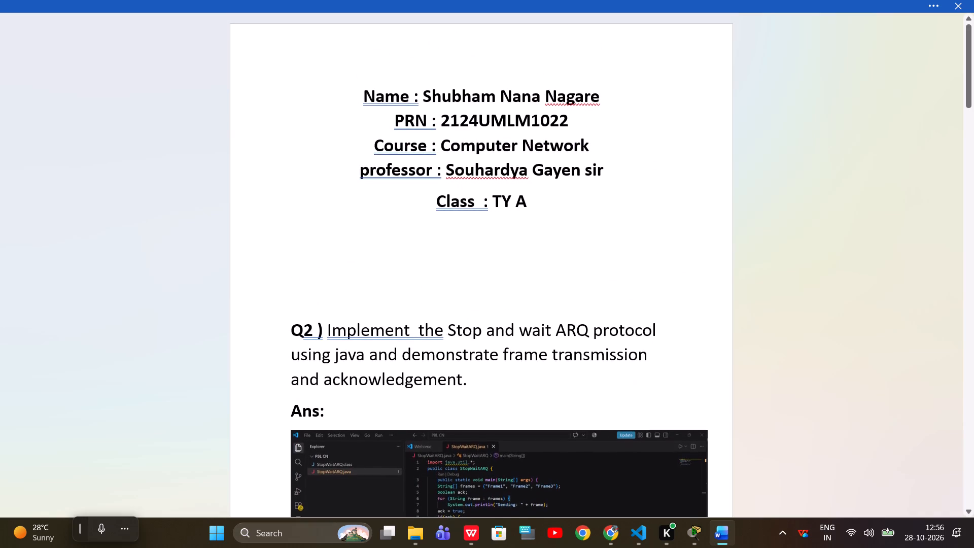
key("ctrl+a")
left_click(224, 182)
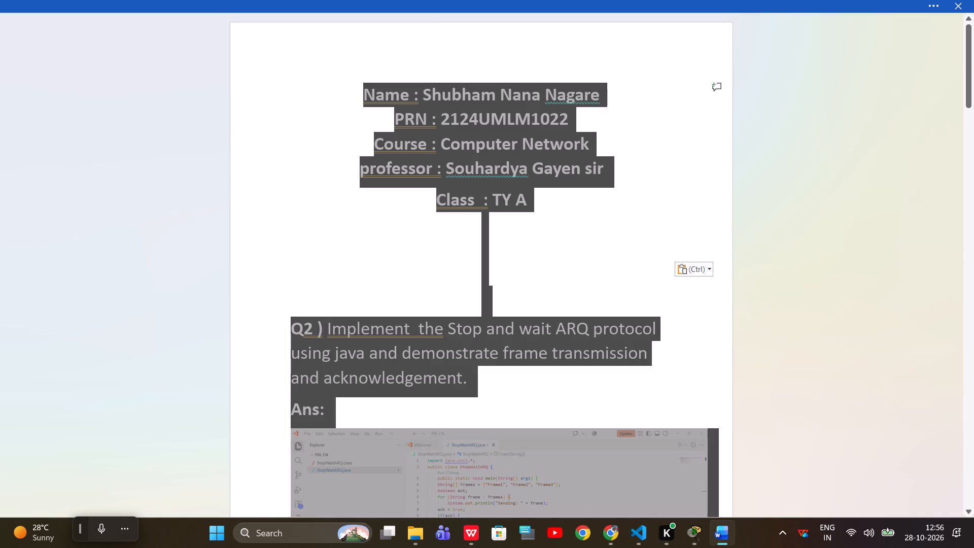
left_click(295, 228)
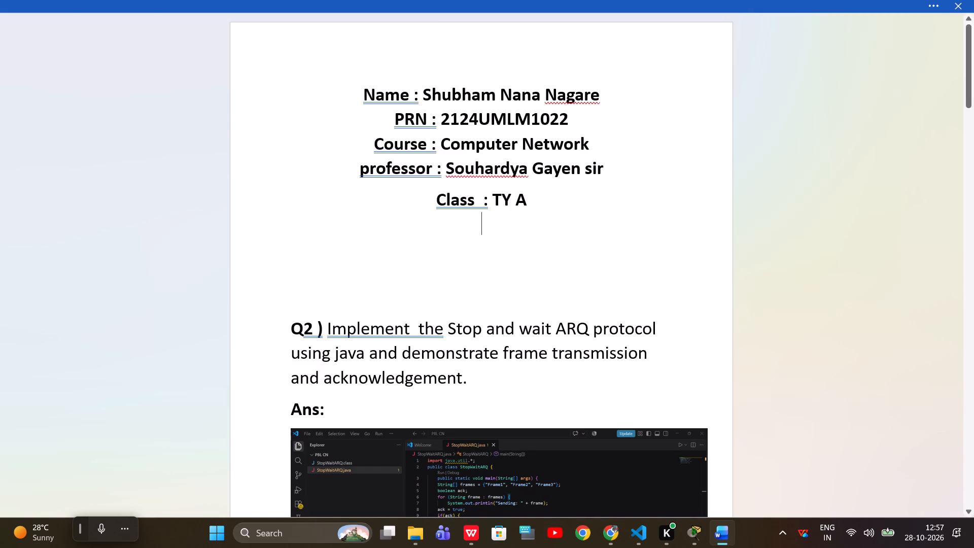
Save the assignment to the Desktop as a Word document (*.docx), using the student's first name and surname as the file name.
left_click(57, 0)
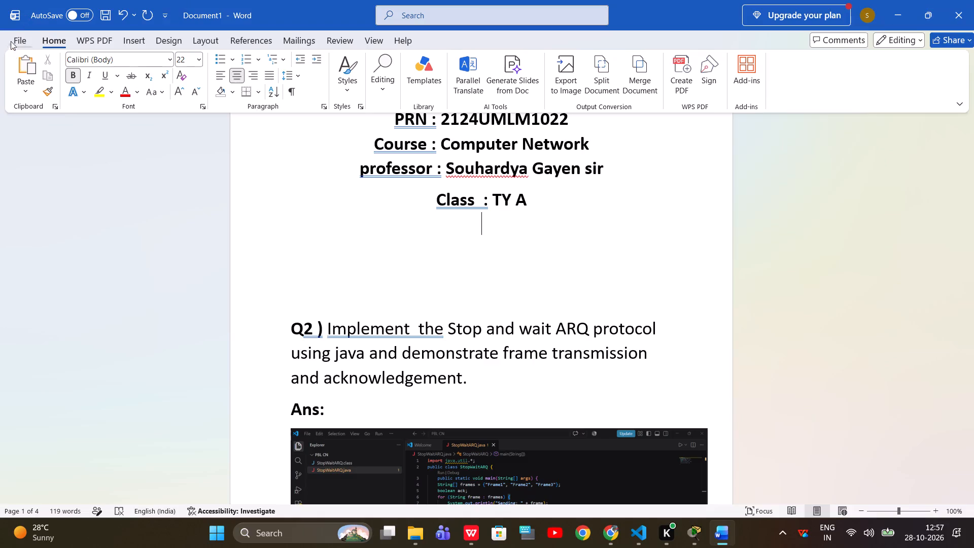
left_click(12, 38)
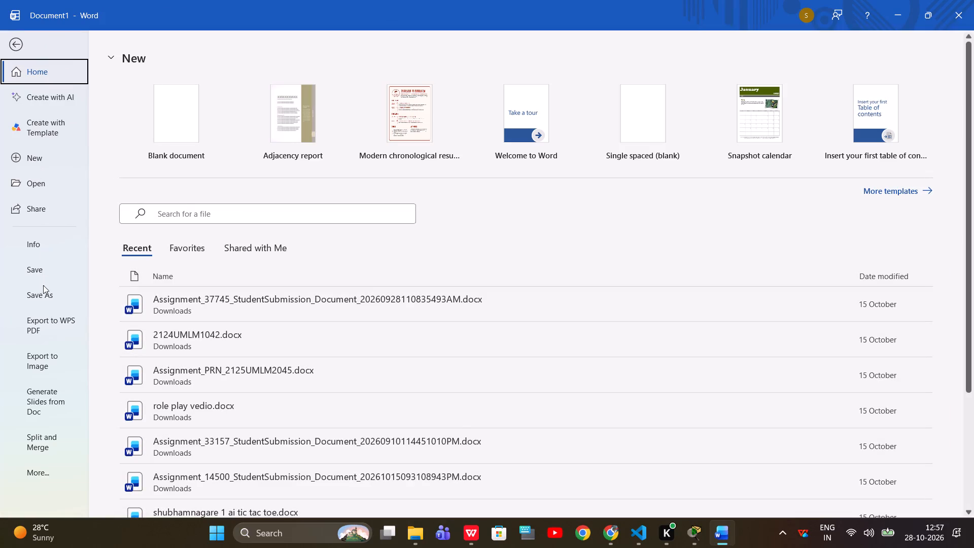
left_click(43, 292)
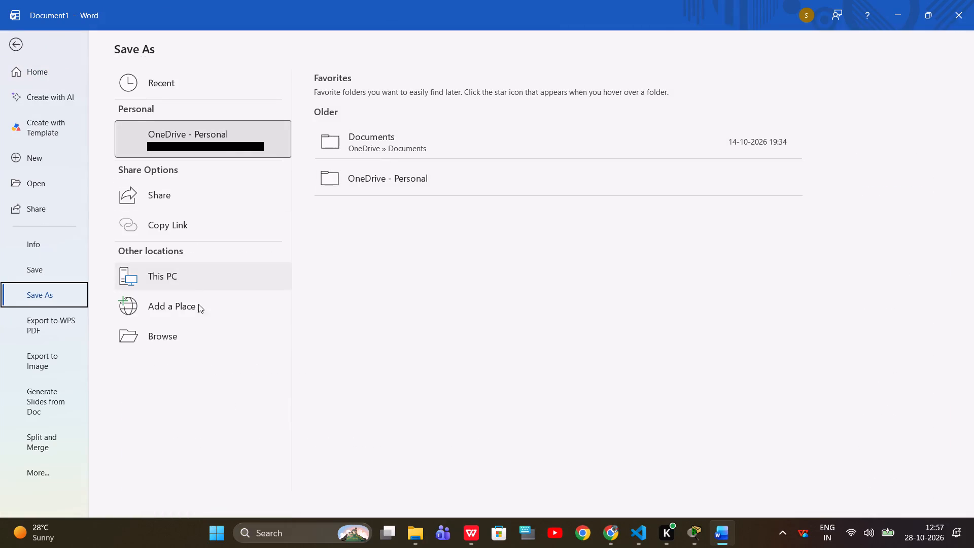
left_click(193, 281)
left_click(379, 184)
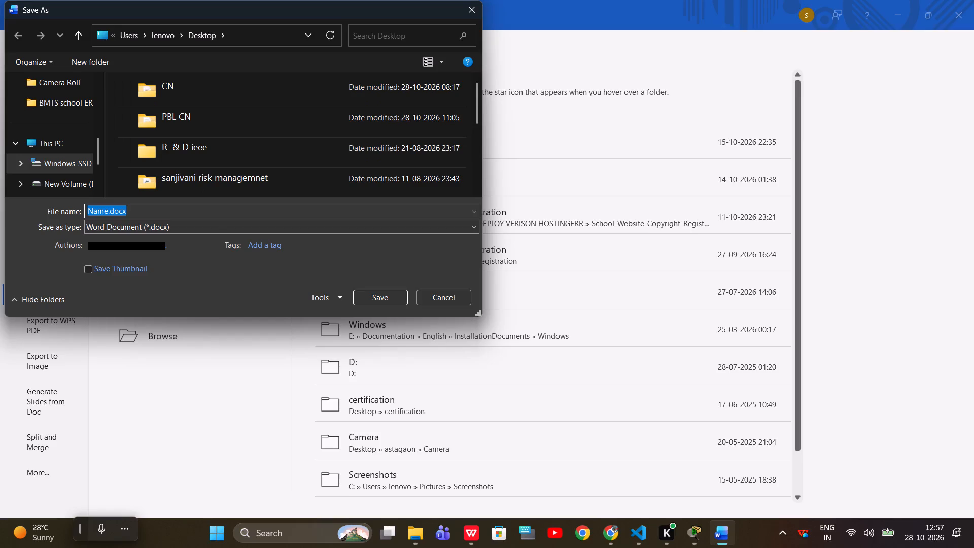
key("BackSpace")
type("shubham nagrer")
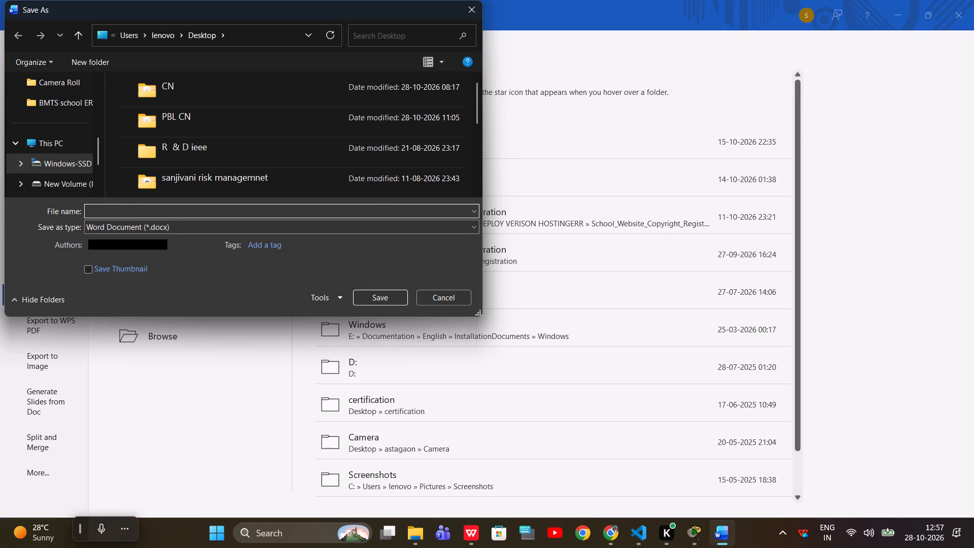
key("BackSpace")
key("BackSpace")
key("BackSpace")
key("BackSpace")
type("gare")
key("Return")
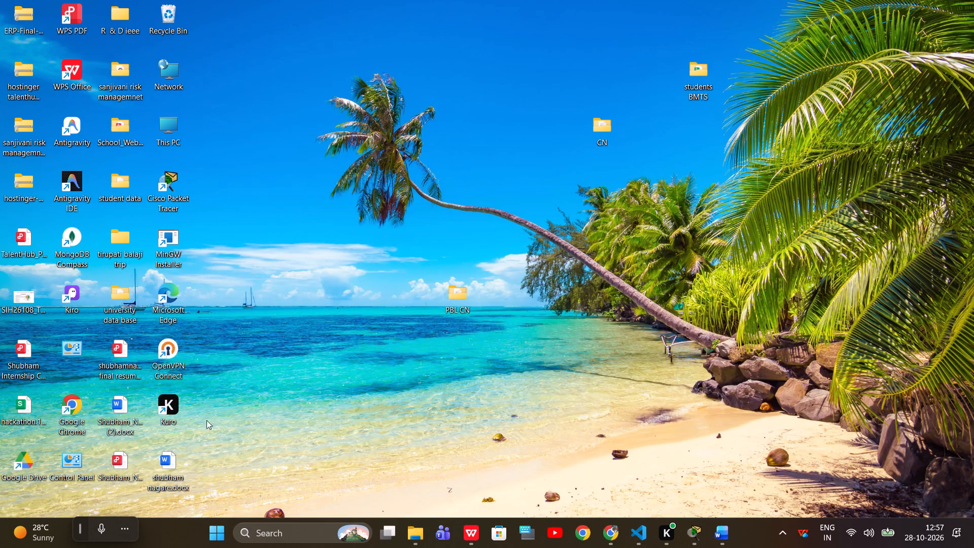
Open the saved assignment document from the desktop and look through its pages to the mesh topology diagram.
double_click(166, 460)
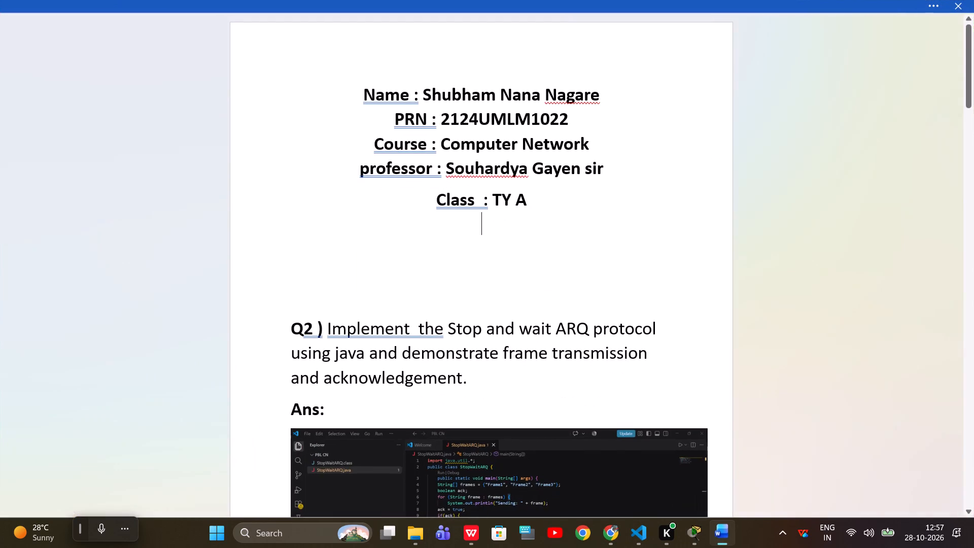
scroll(421, 346, "down", 16)
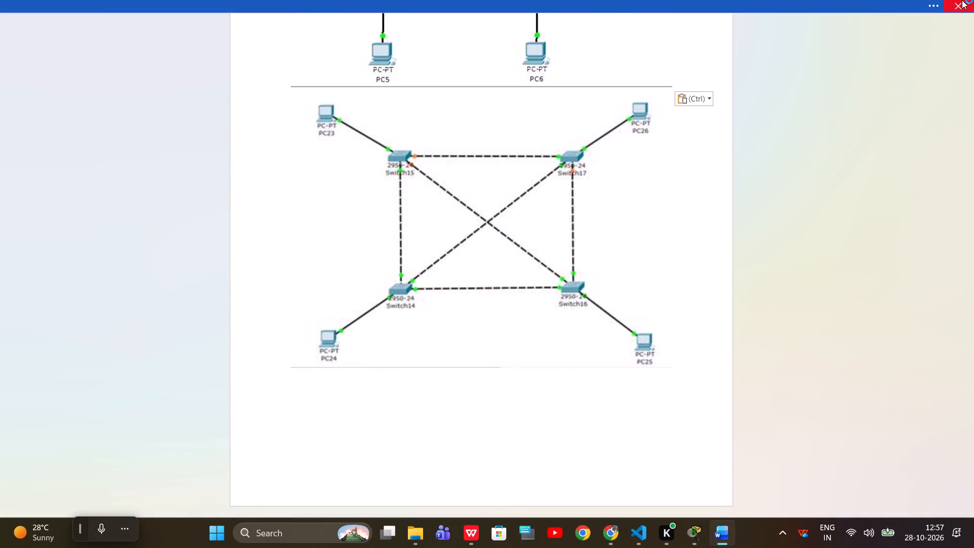
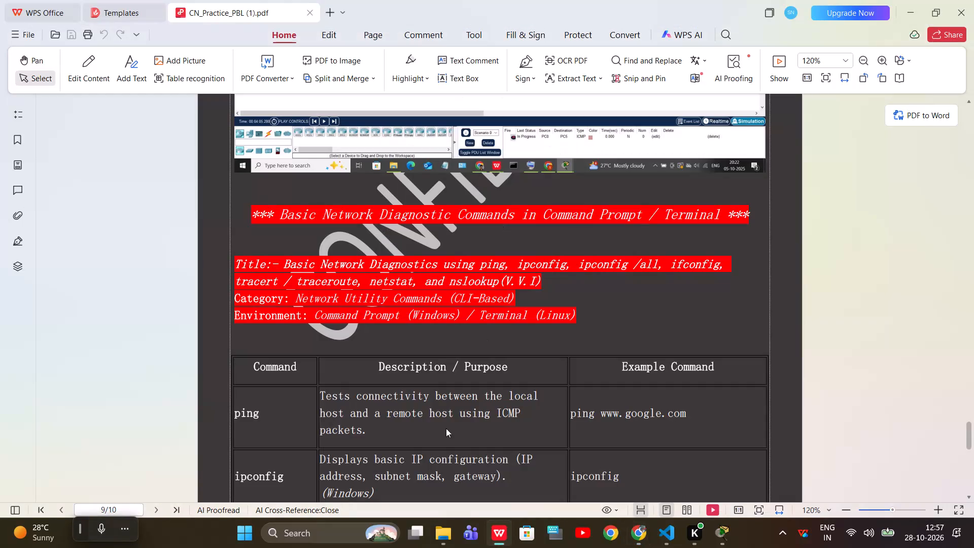
Switch to Word and create a new blank document.
left_click(296, 531)
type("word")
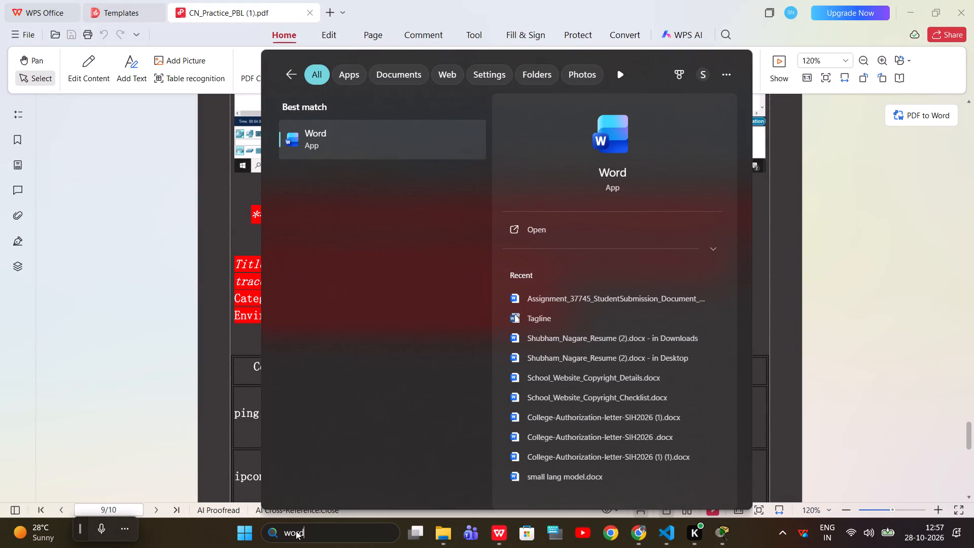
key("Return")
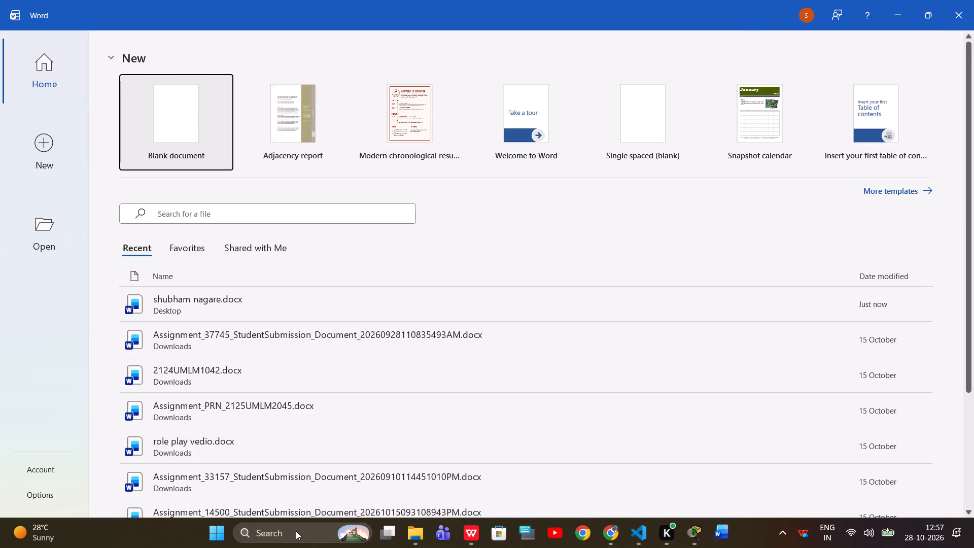
left_click(165, 129)
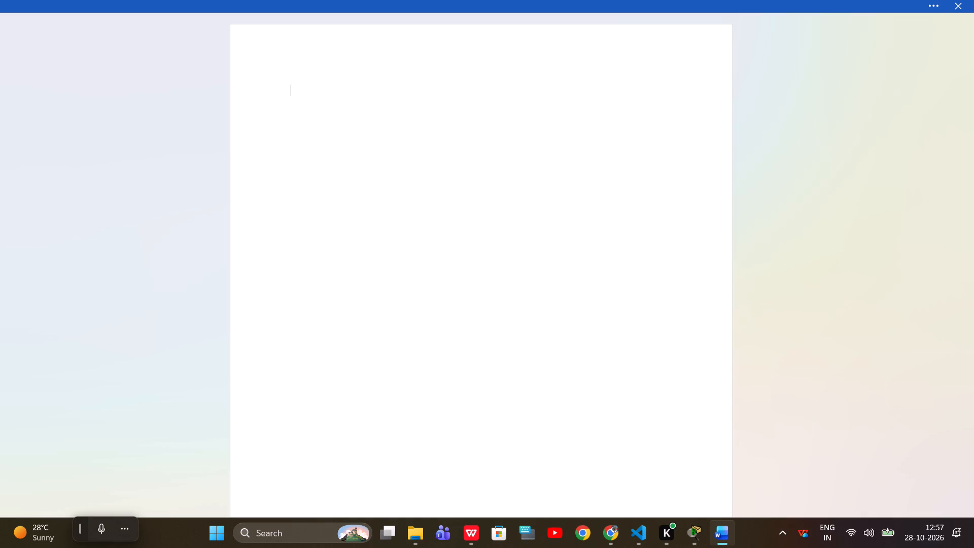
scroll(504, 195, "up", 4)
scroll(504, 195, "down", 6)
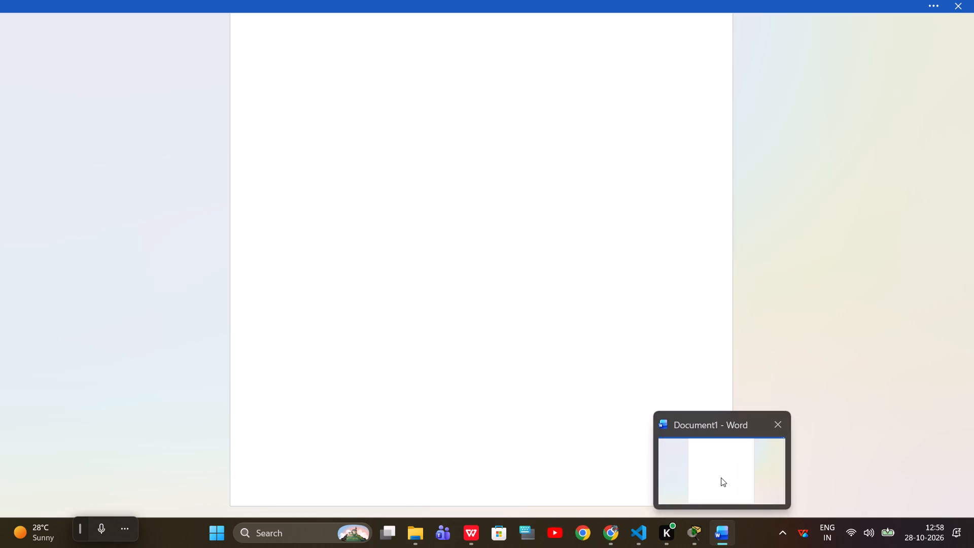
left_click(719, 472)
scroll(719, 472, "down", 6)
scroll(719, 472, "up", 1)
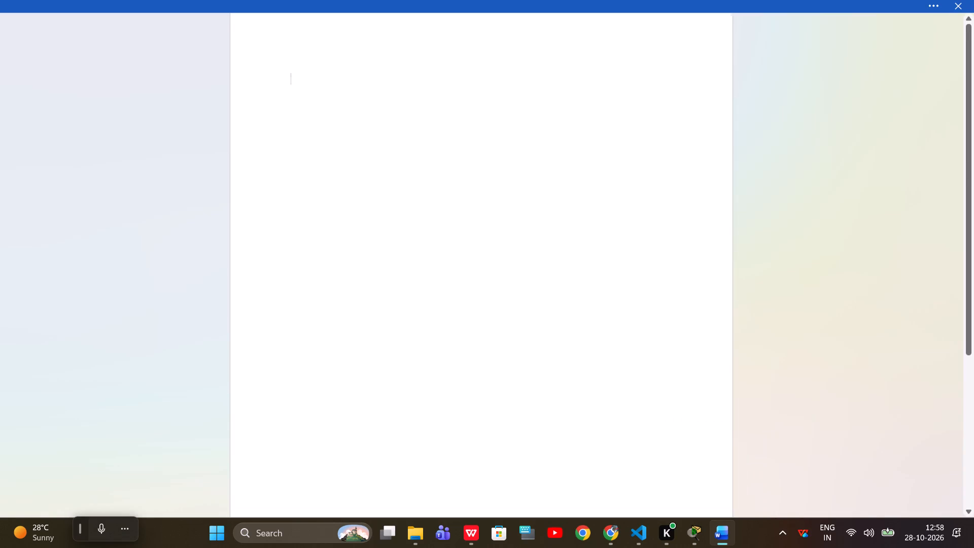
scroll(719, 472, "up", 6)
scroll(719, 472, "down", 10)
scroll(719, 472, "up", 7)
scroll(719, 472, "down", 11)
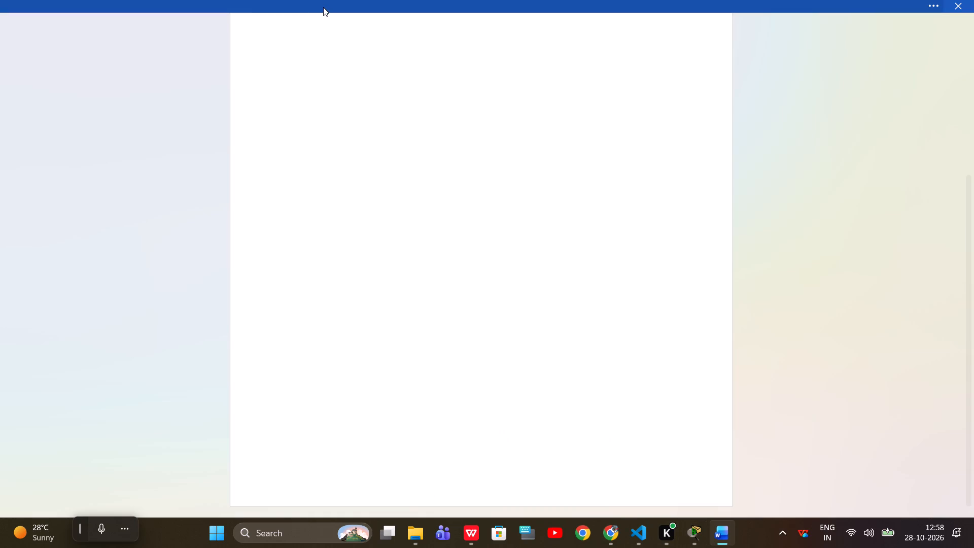
Open the assignment document saved on the Desktop from the recent files.
left_click(311, 0)
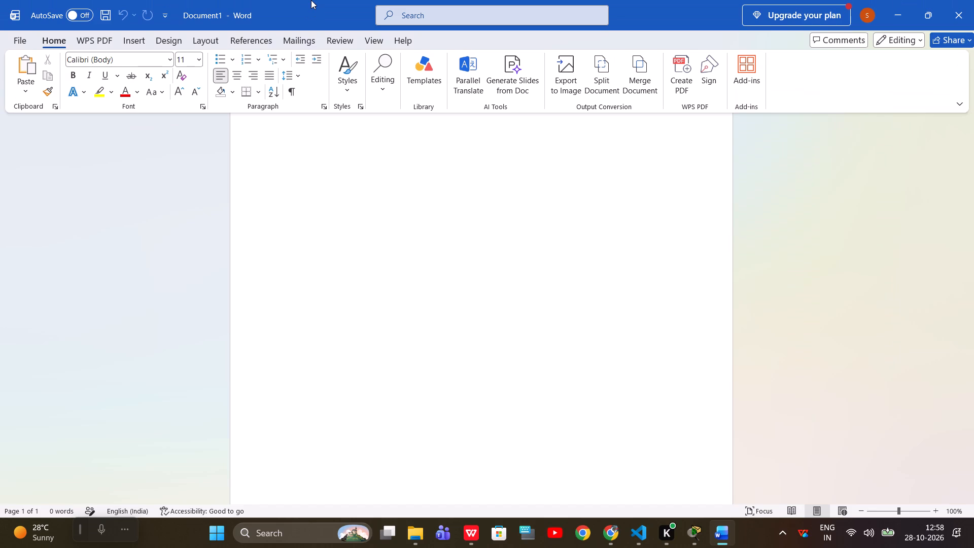
left_click(20, 36)
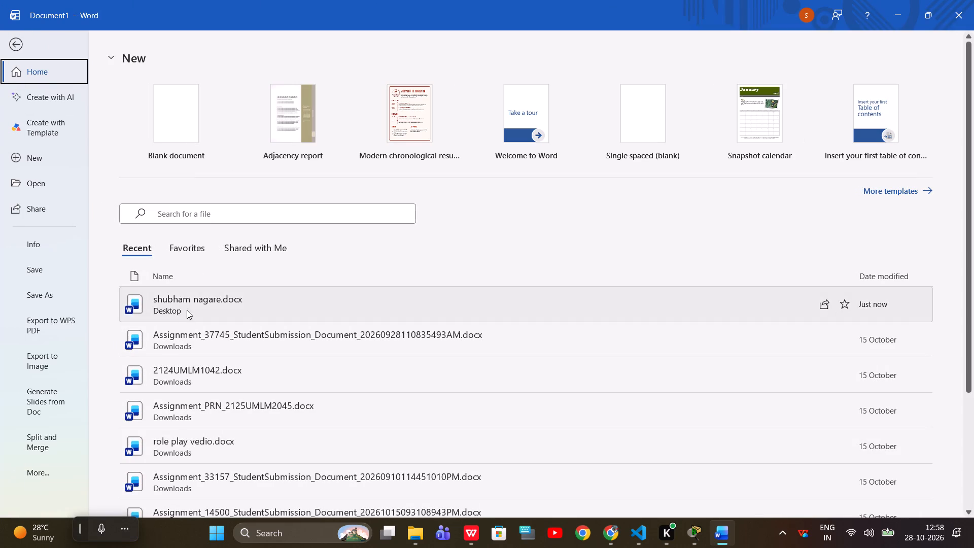
left_click(186, 309)
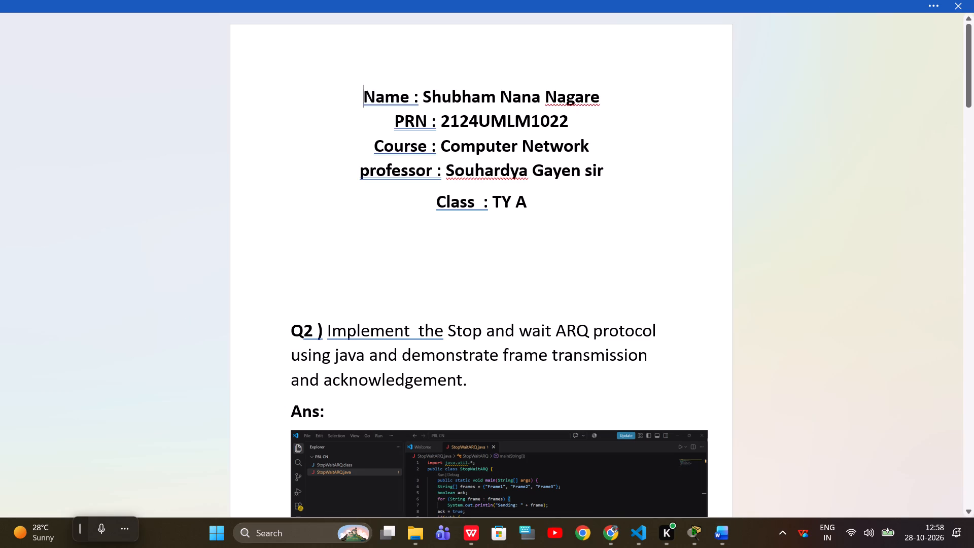
Replace the student name on the assignment's Name line with the second student's full name.
left_click(607, 98)
key("BackSpace")
key("BackSpace")
key("BackSpace")
key("BackSpace")
key("BackSpace")
key("BackSpace")
key("BackSpace")
key("BackSpace")
key("BackSpace")
key("BackSpace")
key("BackSpace")
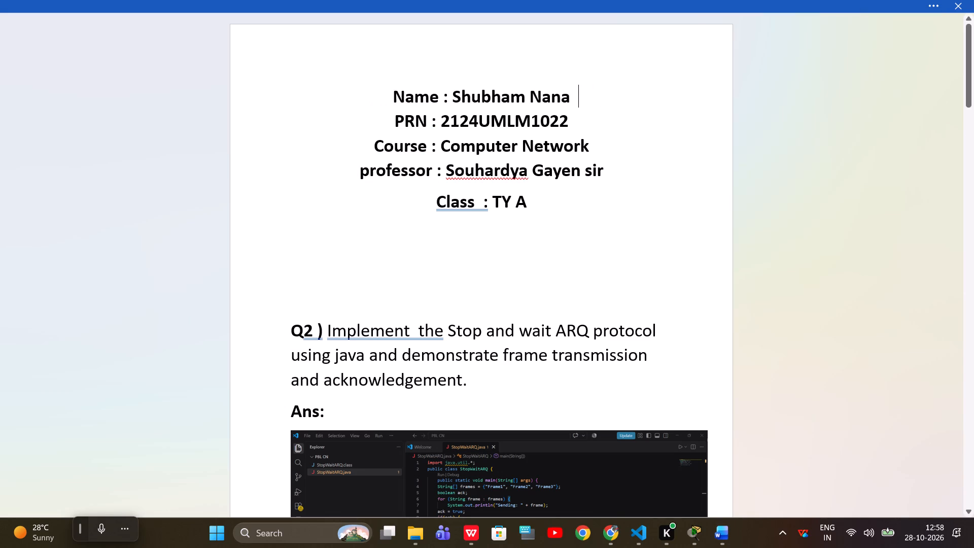
key("BackSpace")
key("BackSpace")
key("BackSpace")
key("BackSpace")
key("BackSpace")
key("BackSpace")
key("BackSpace")
key("BackSpace")
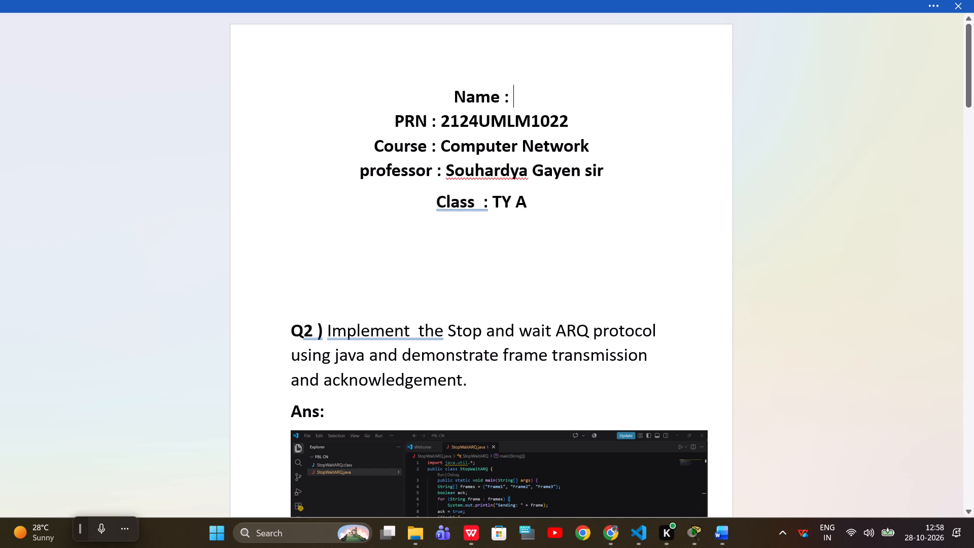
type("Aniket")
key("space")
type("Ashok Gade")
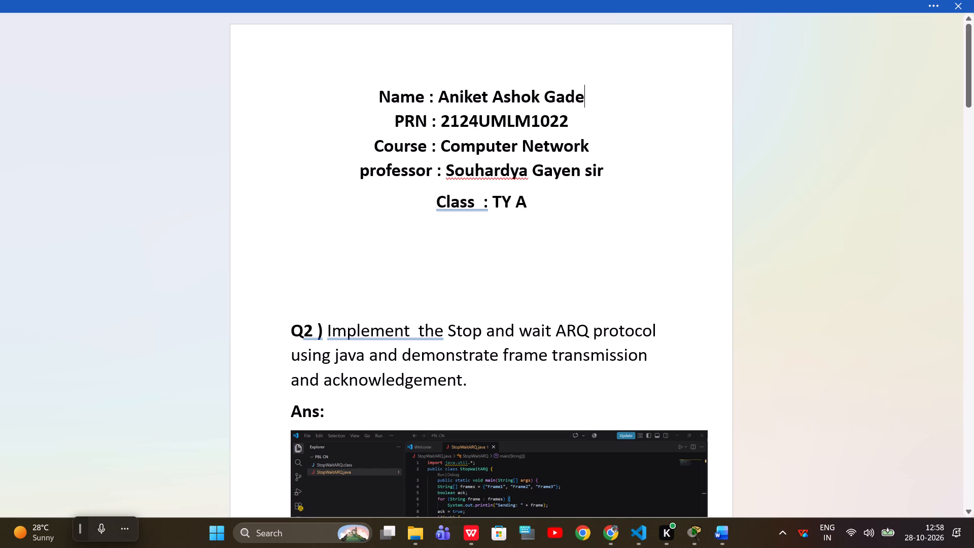
Change the last two digits of the PRN below the name to match the second student's PRN.
left_click(568, 123)
key("BackSpace")
key("BackSpace")
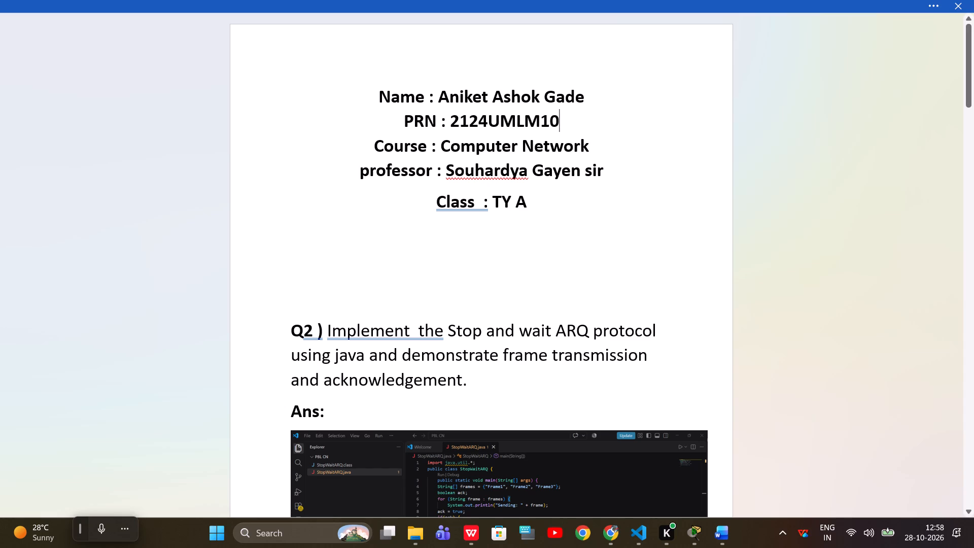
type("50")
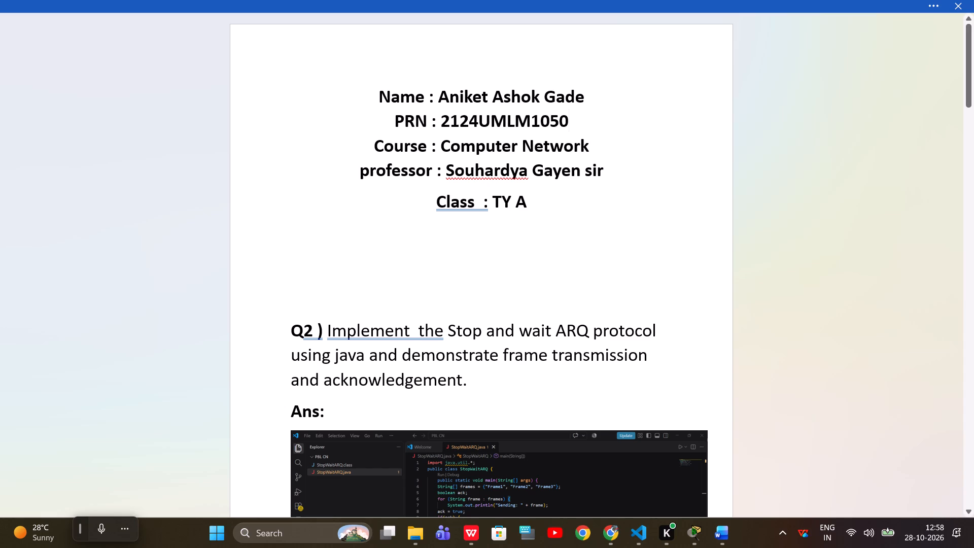
Look through the document's pages from the Stop and wait ARQ answer and code to the topology diagrams.
scroll(558, 206, "down", 2)
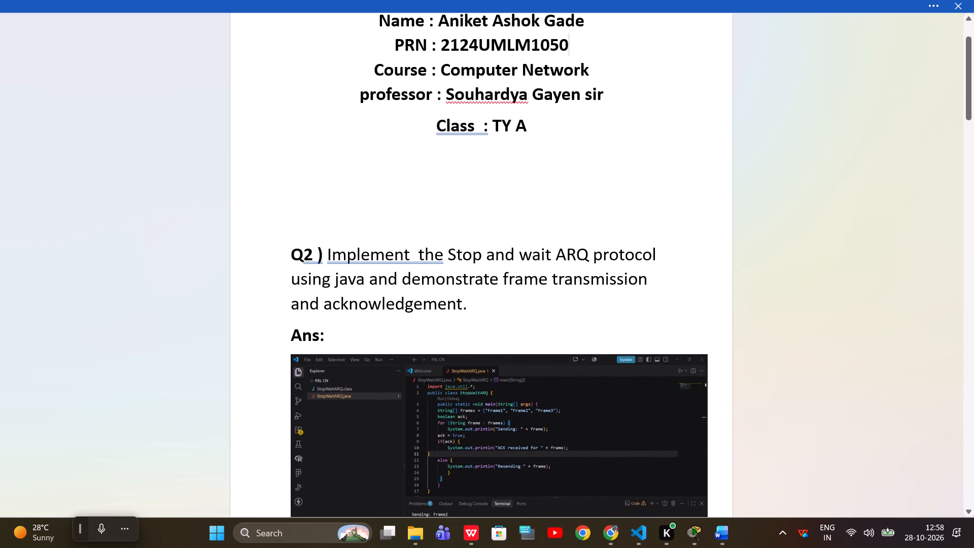
scroll(558, 206, "down", 6)
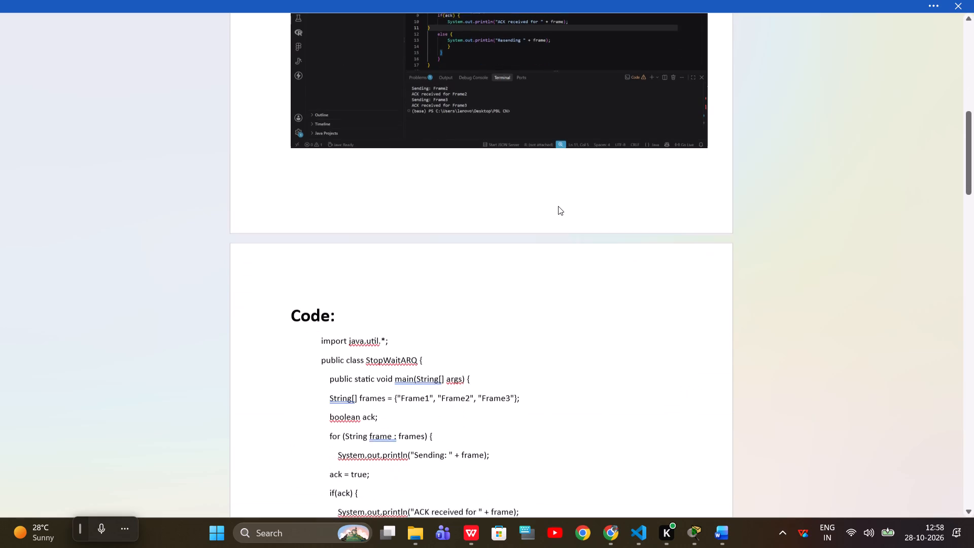
scroll(558, 206, "down", 4)
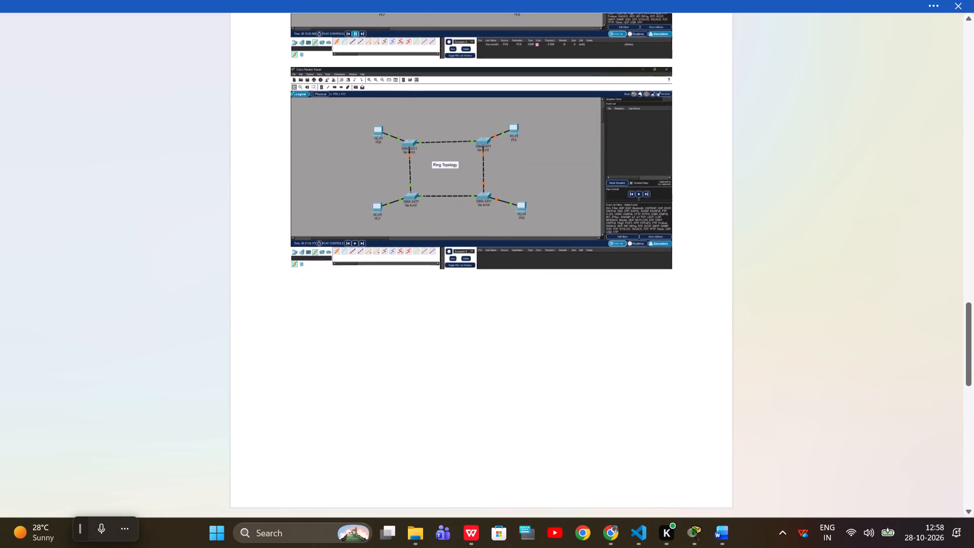
scroll(558, 206, "up", 1)
scroll(558, 206, "down", 2)
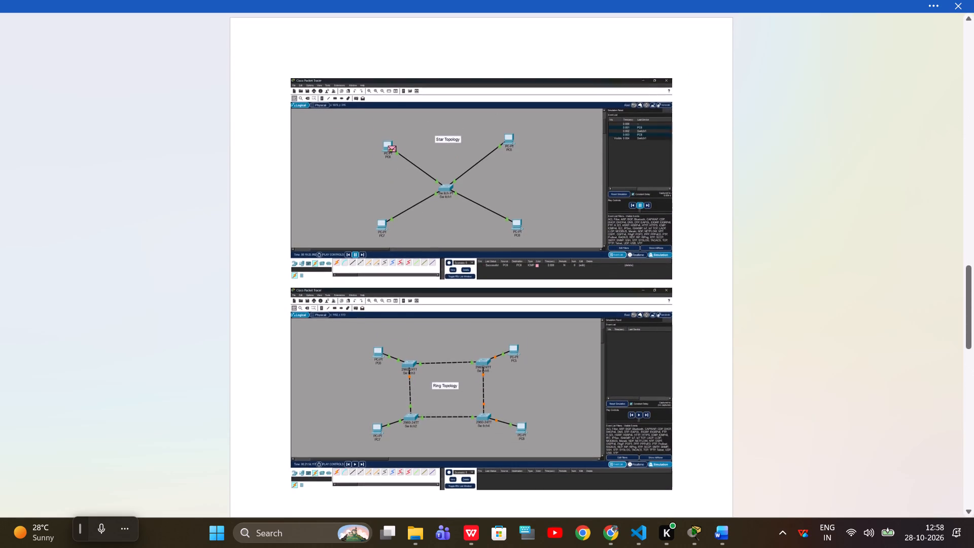
scroll(558, 206, "down", 3)
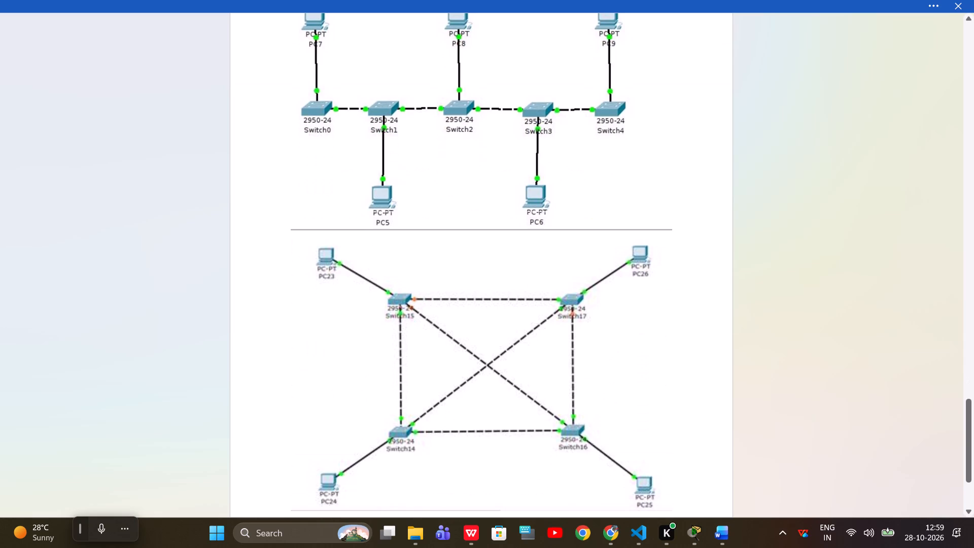
scroll(637, 190, "down", 11)
scroll(637, 190, "up", 8)
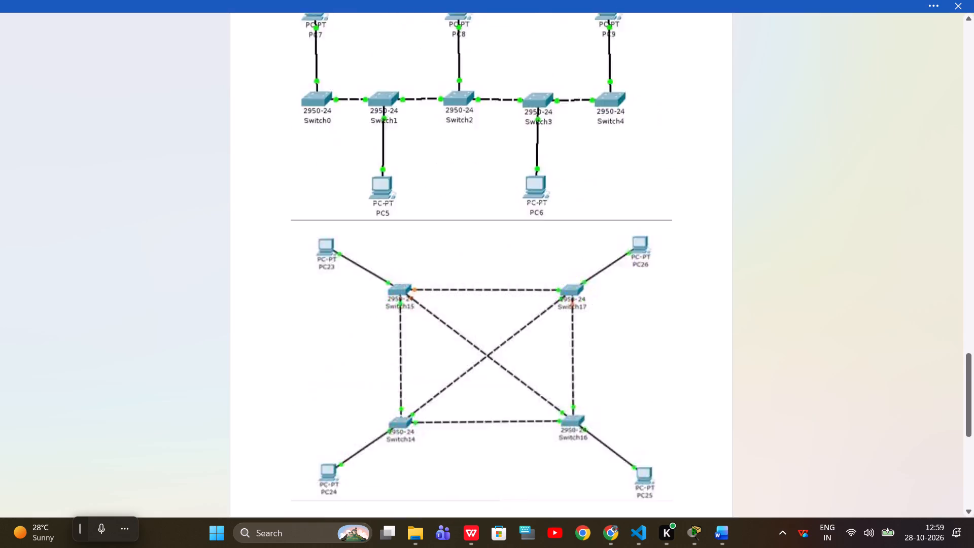
scroll(637, 190, "up", 3)
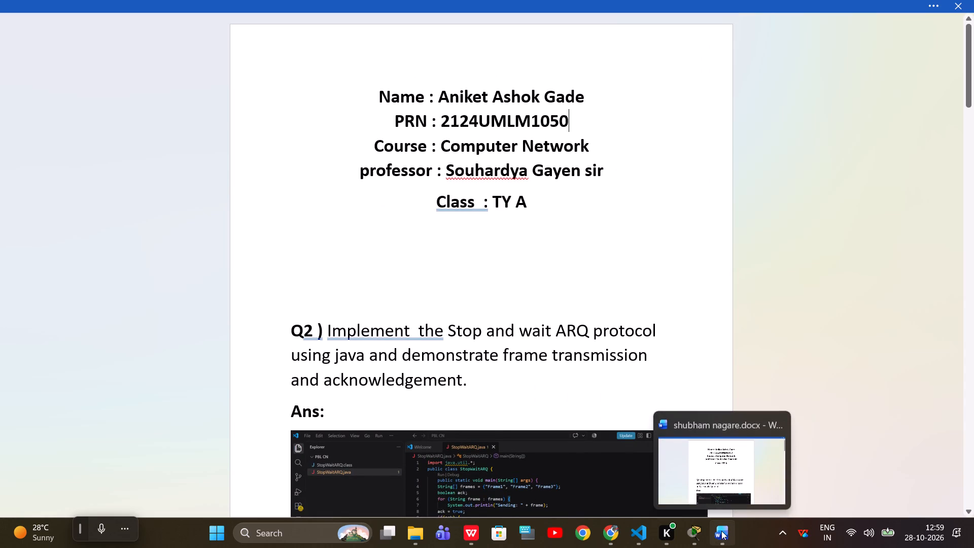
Save a copy of the assignment in Downloads as a Word document (*.docx), using the second student's name and PRN as the file name.
left_click(715, 497)
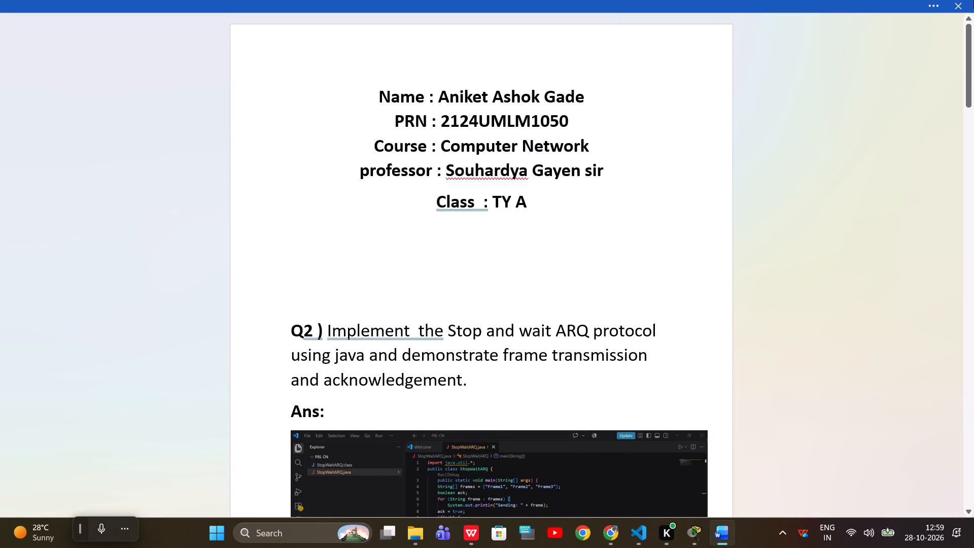
right_click(757, 319)
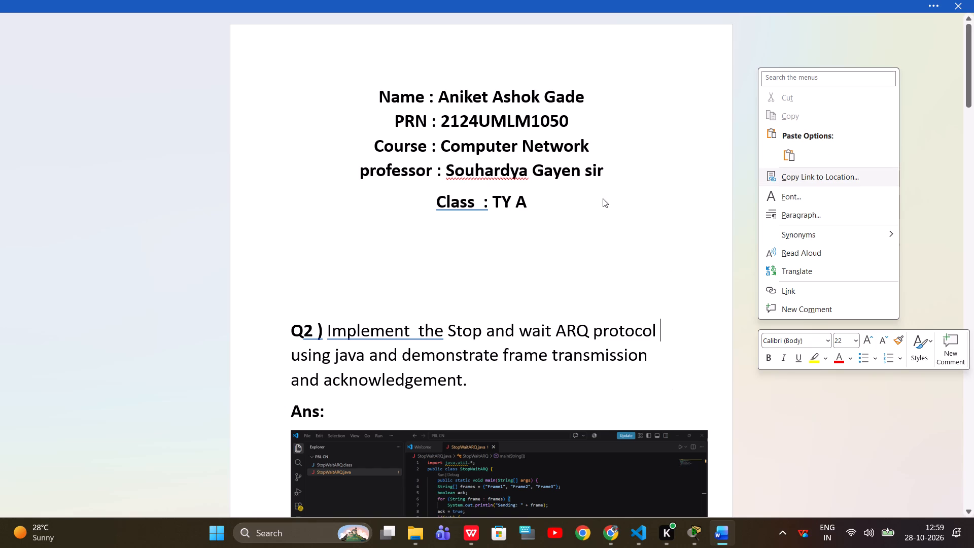
left_click(289, 0)
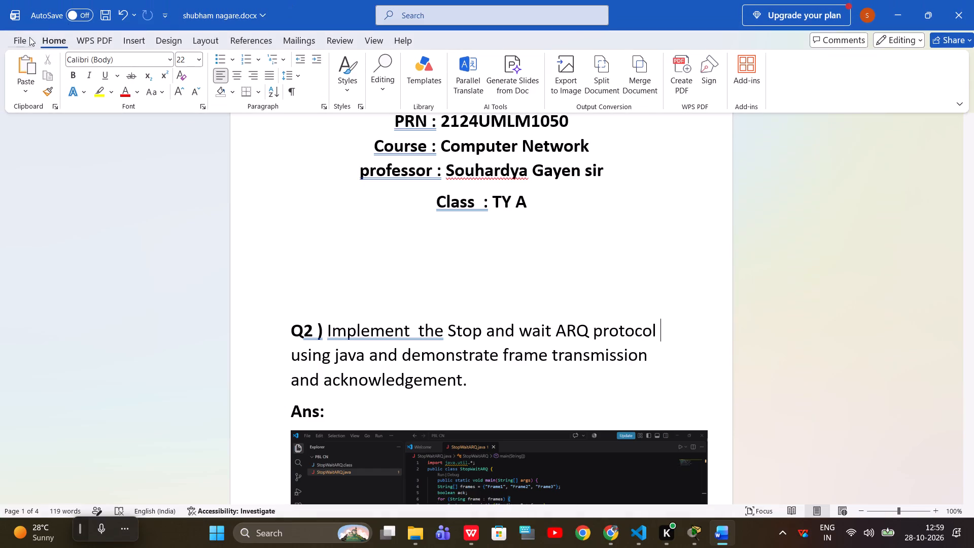
left_click(17, 39)
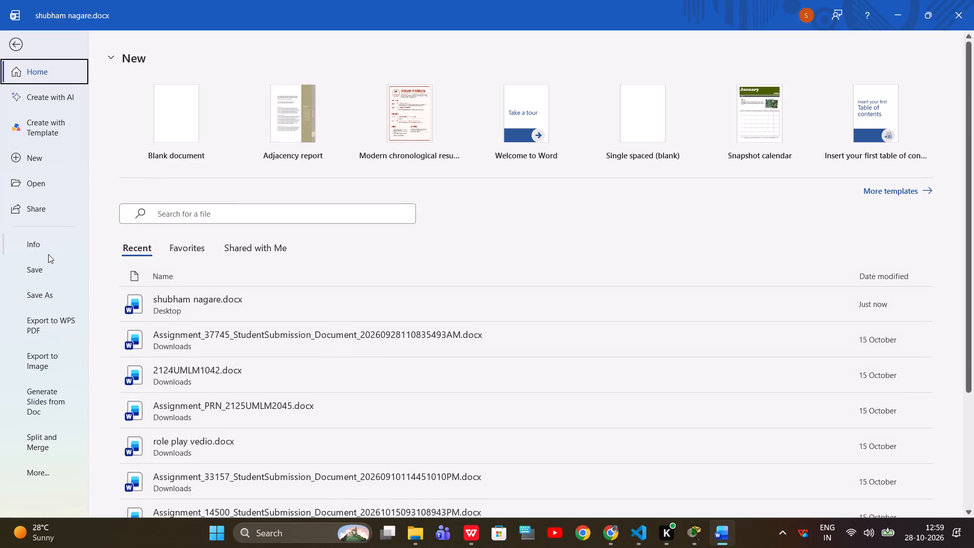
left_click(53, 290)
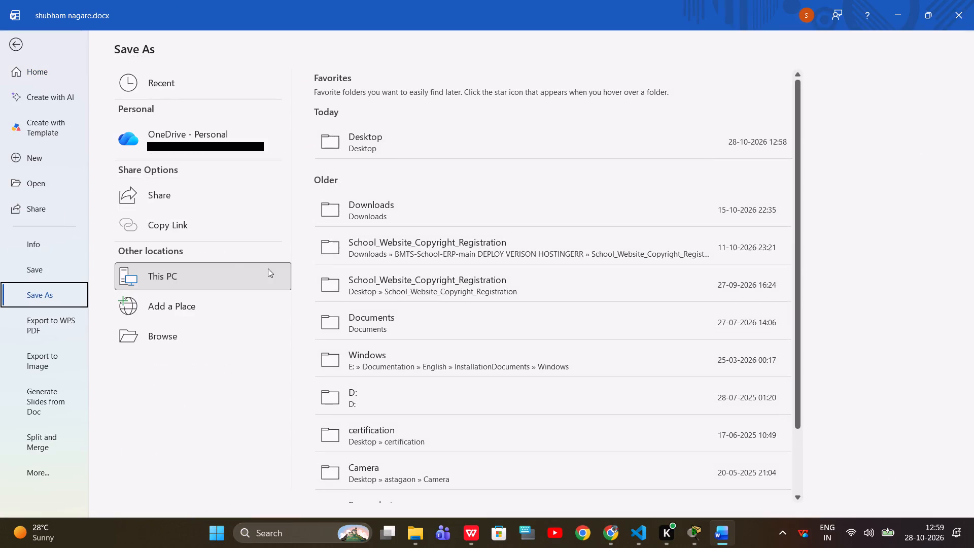
left_click(388, 212)
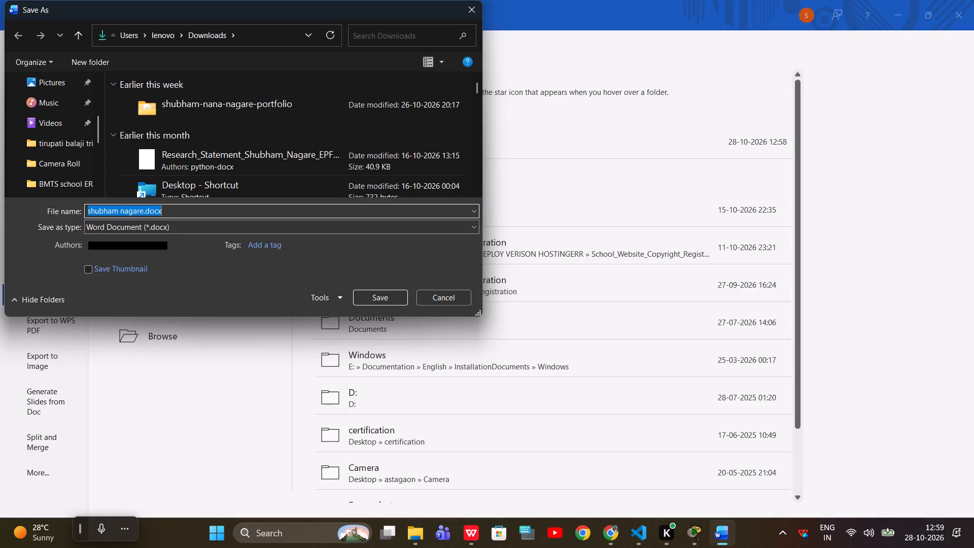
key("BackSpace")
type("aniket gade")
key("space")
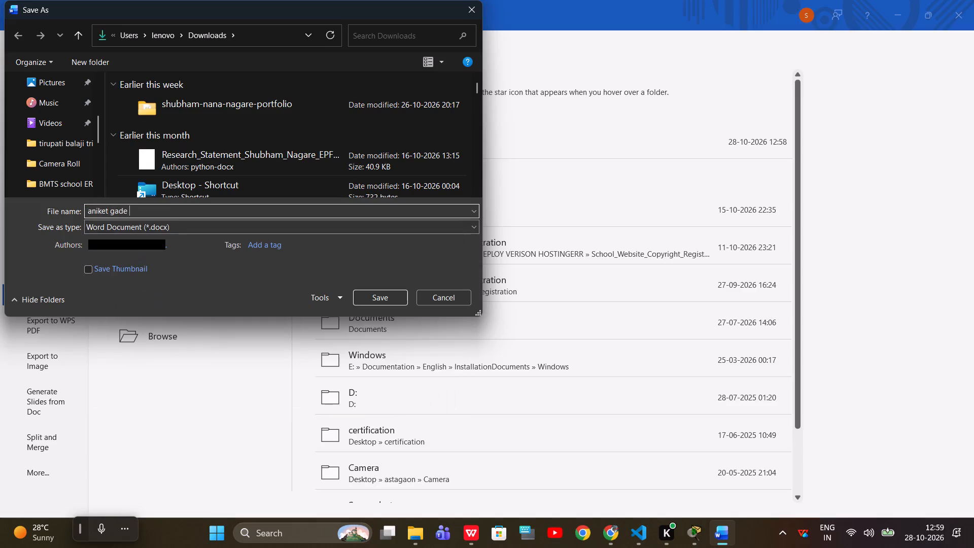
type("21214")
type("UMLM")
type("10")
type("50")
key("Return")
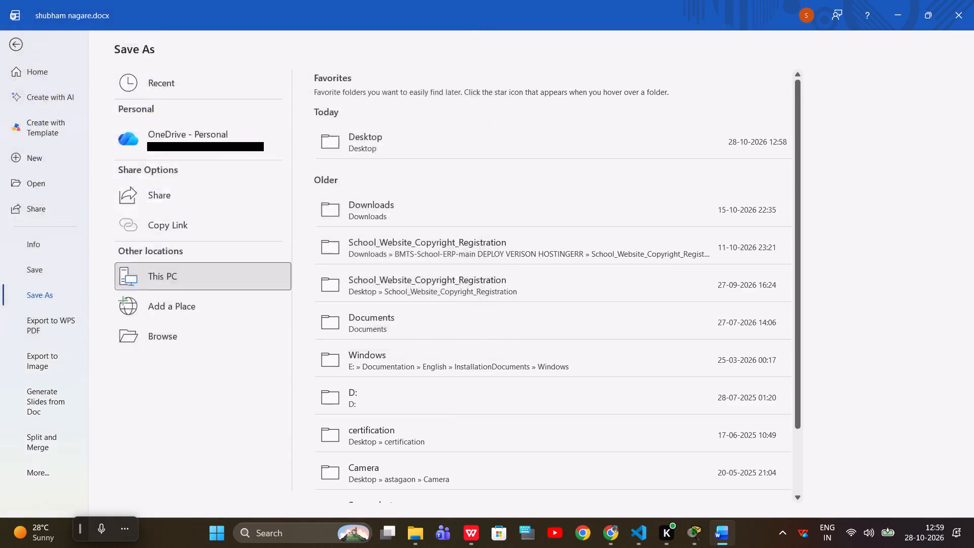
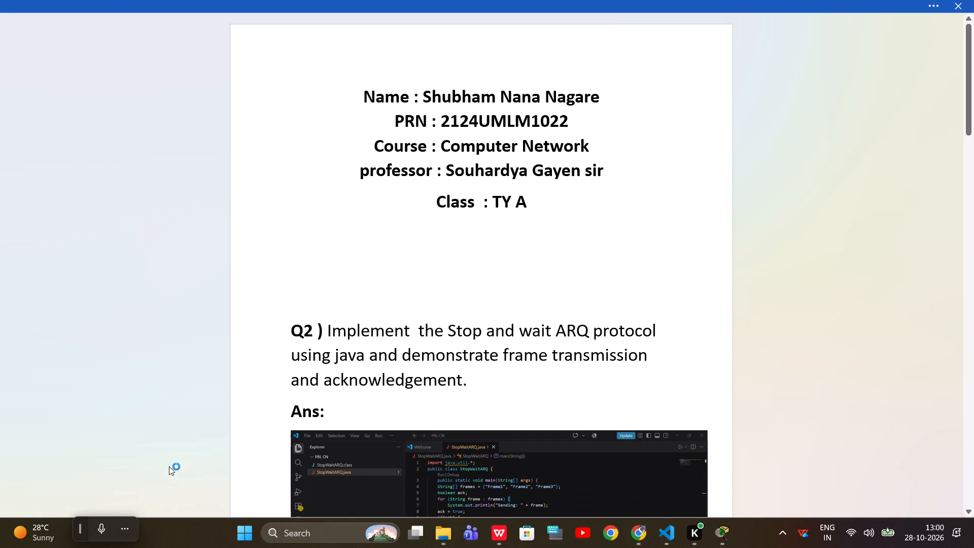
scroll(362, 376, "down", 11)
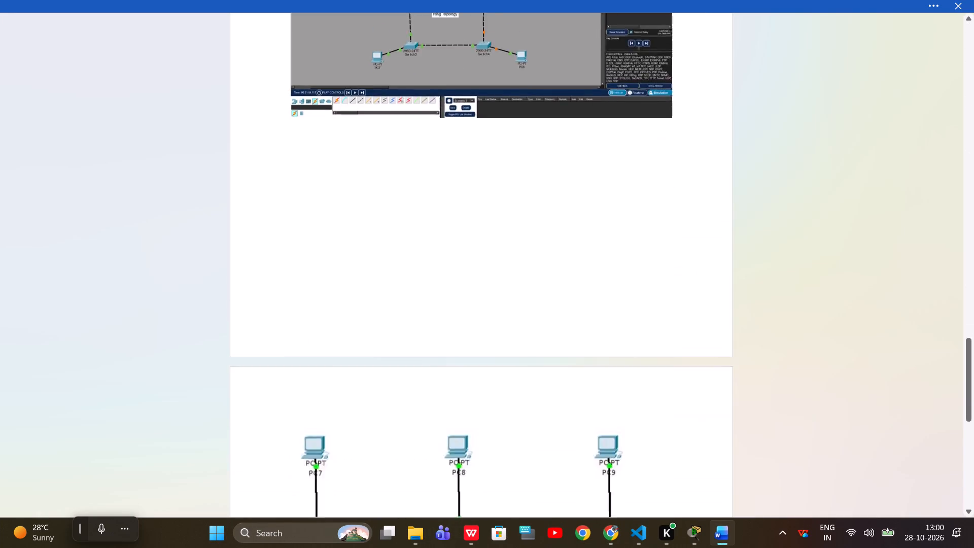
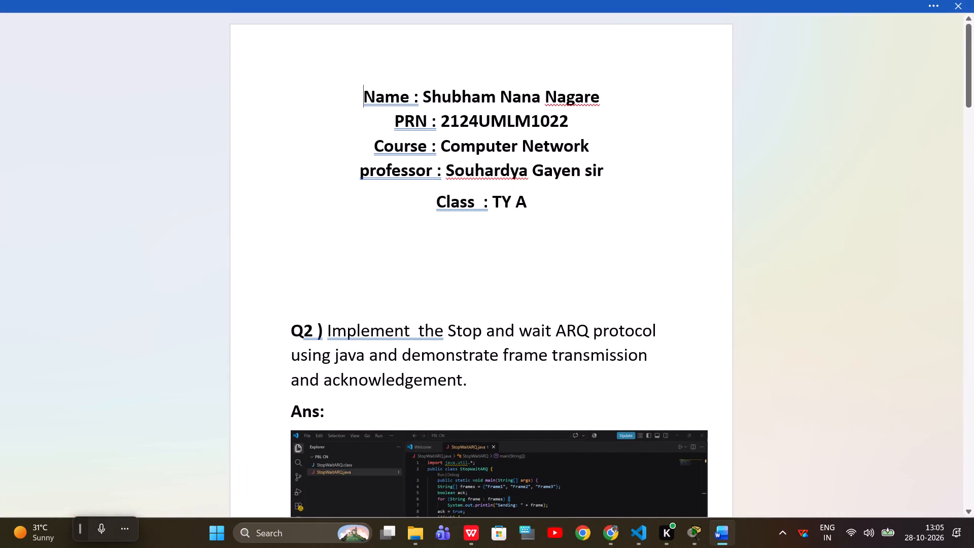
Add a new line "Set NO : 3" below the Course line in the assignment's heading block.
left_click(596, 149)
key("Return")
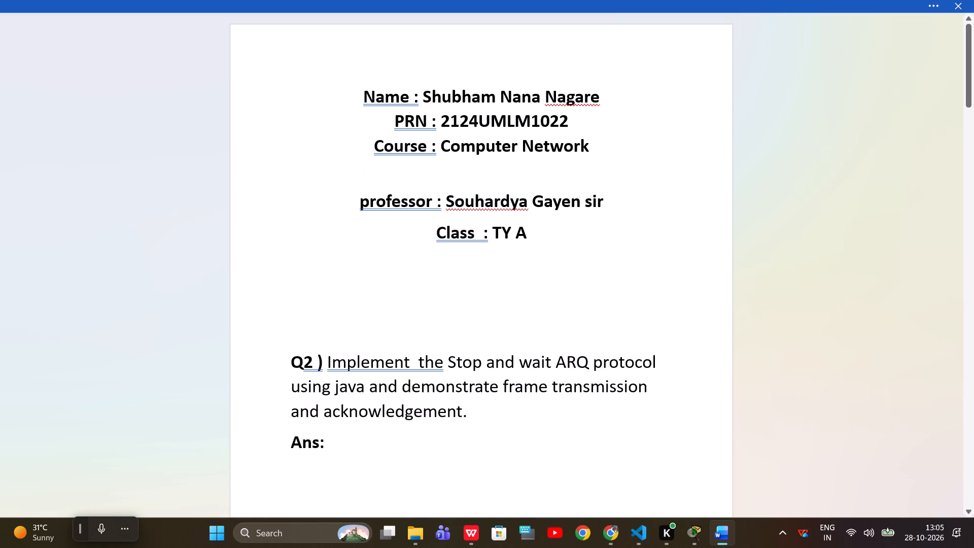
type("Set")
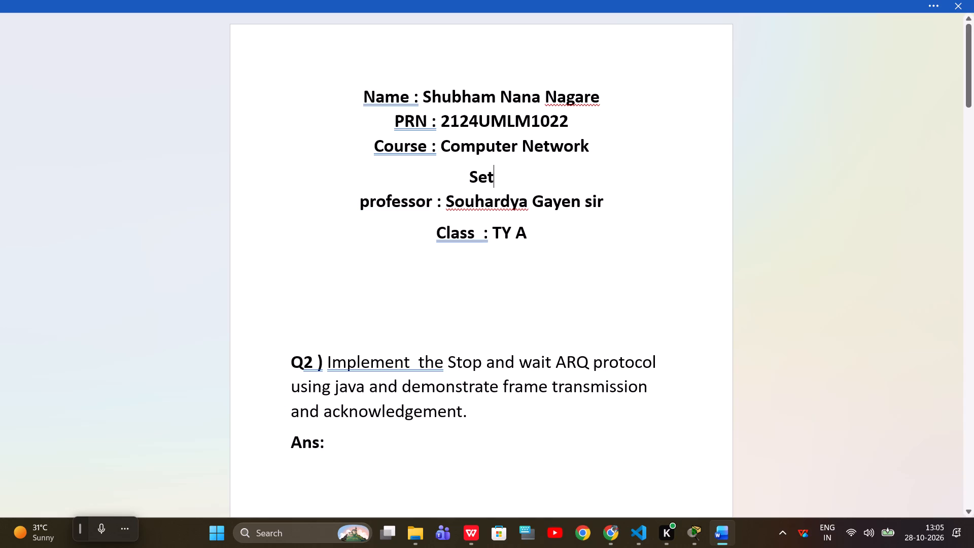
key("space")
type("NO")
key("space")
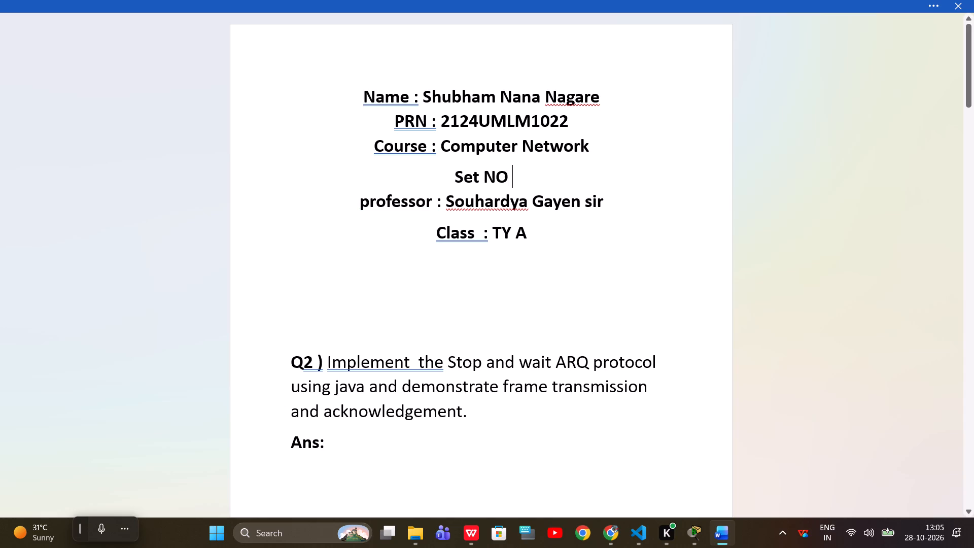
key("shift+colon")
key("space")
type("3")
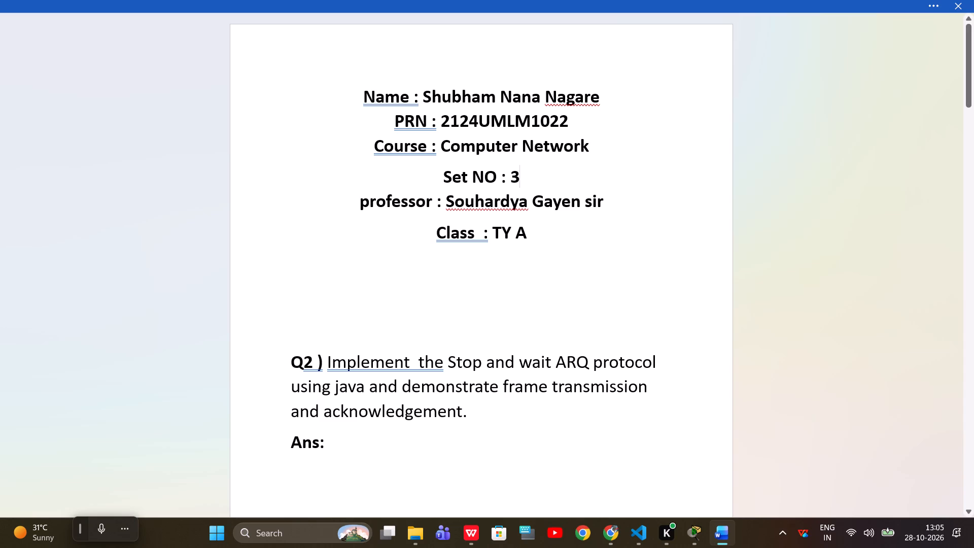
Save the assignment document with the added set number line.
key("ctrl+s")
key("ctrl+s")
key("ctrl+s")
key("ctrl+s")
left_click(63, 108)
left_click(24, 6)
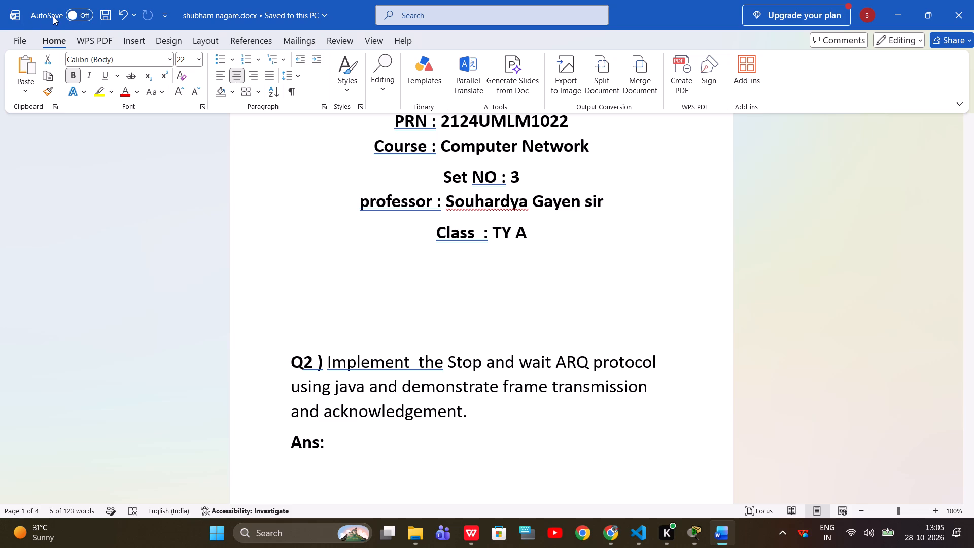
left_click(12, 42)
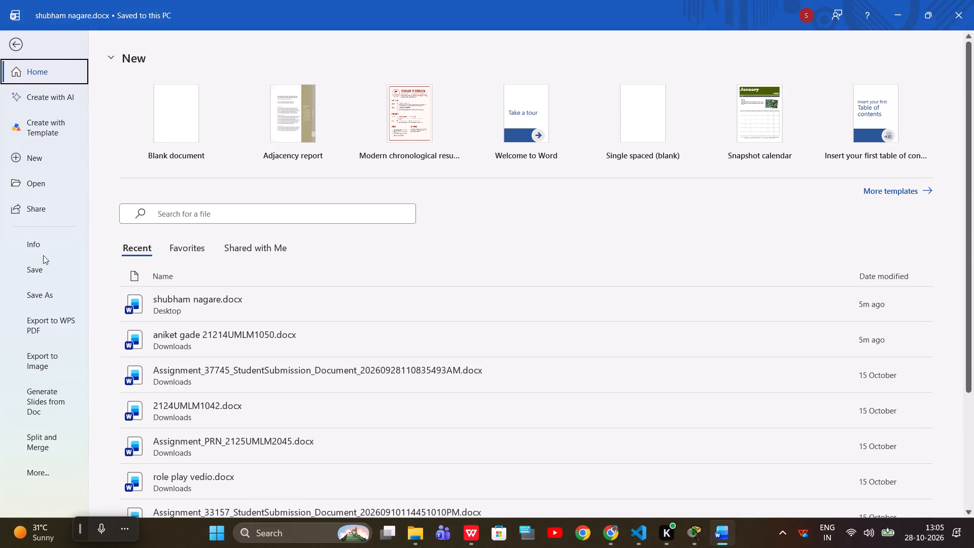
left_click(39, 267)
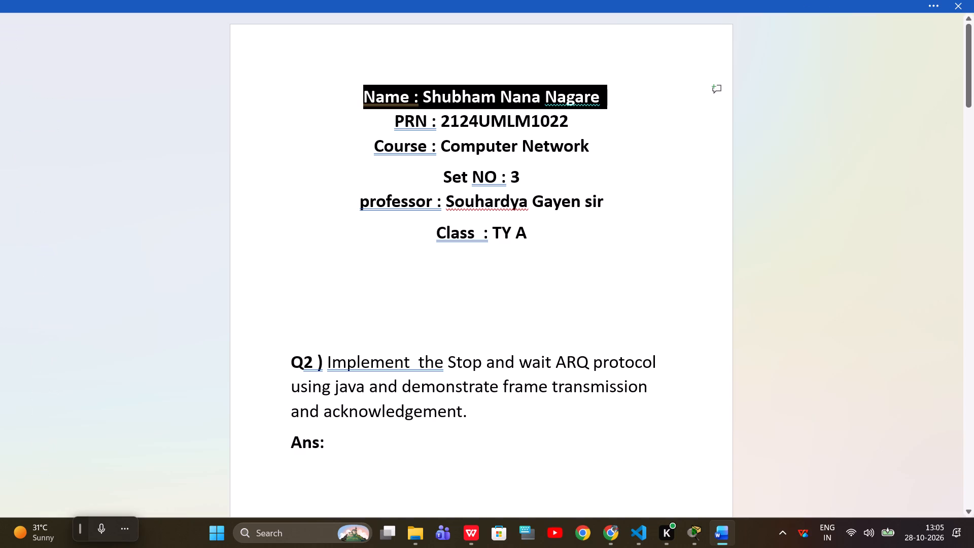
left_click(844, 251)
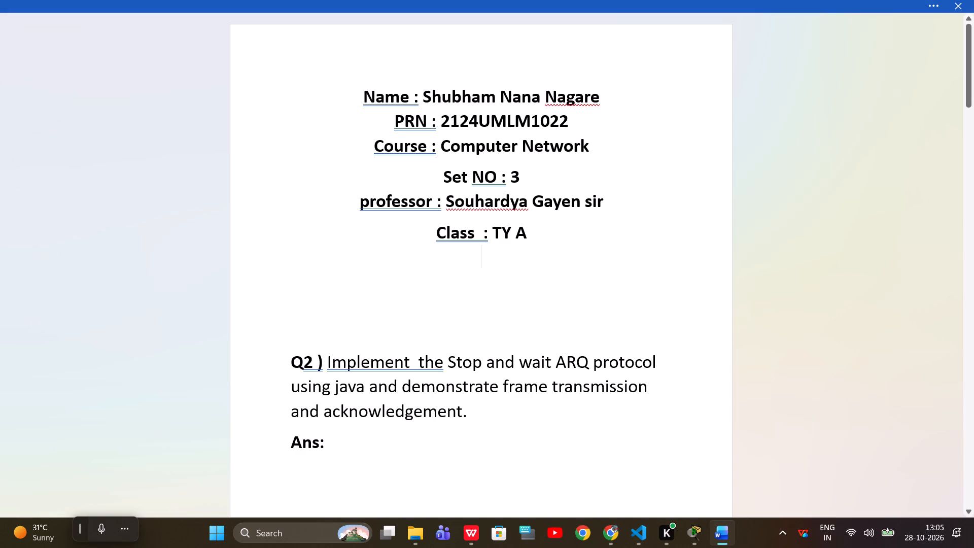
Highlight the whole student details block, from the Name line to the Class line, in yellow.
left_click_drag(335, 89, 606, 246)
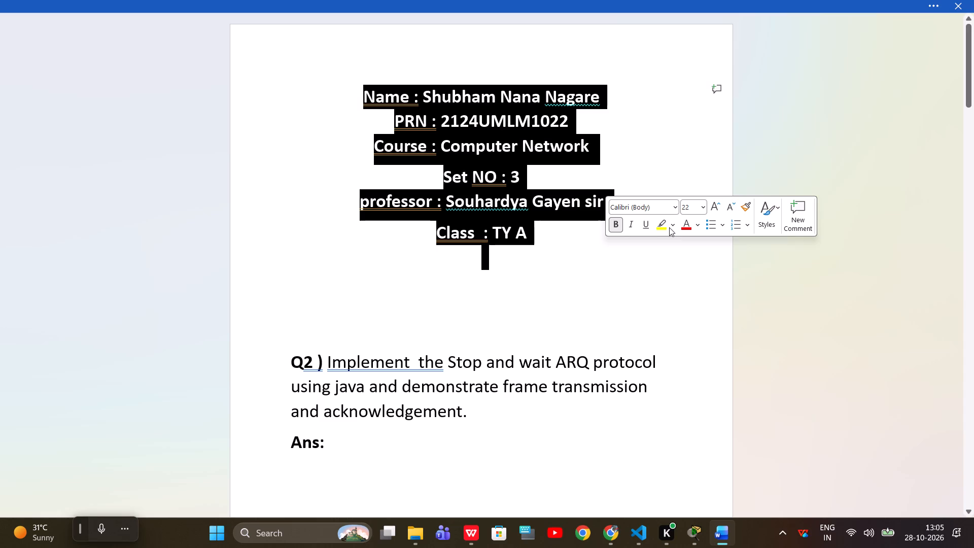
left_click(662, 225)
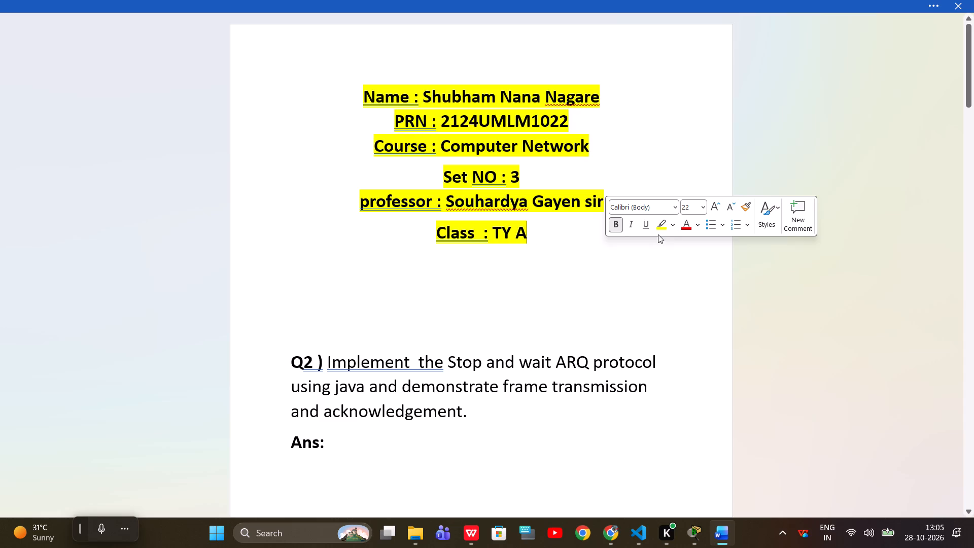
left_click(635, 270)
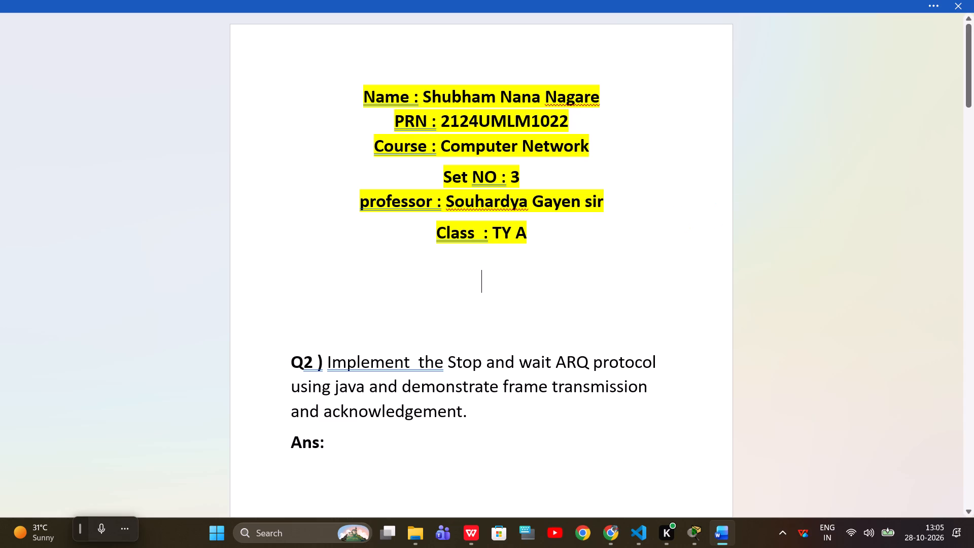
Highlight the heading block, from the Name line to the Class line, in turquoise.
left_click_drag(360, 94, 590, 254)
left_click(657, 232)
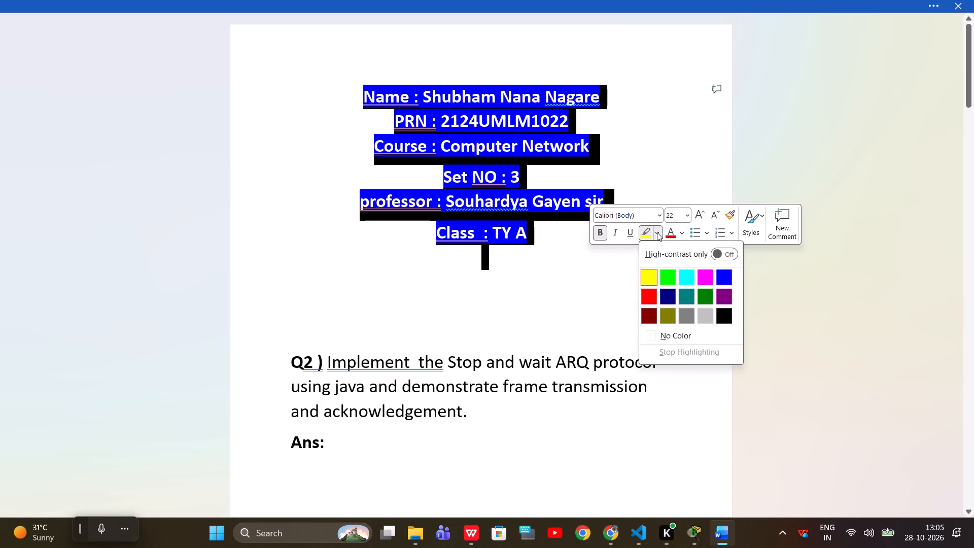
left_click(684, 273)
left_click(556, 310)
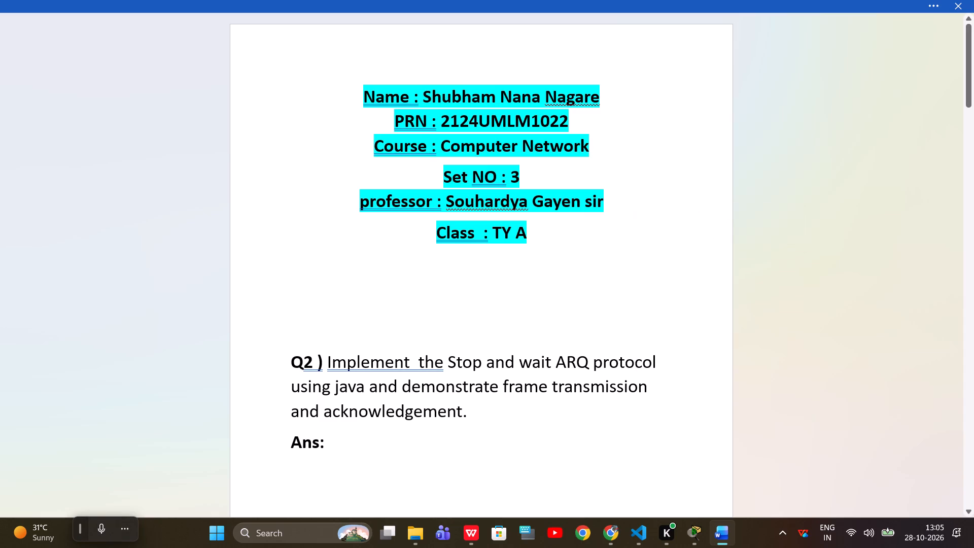
Highlight the entire StopWaitARQ Java listing under the "Code:" heading in yellow.
scroll(556, 310, "down", 5)
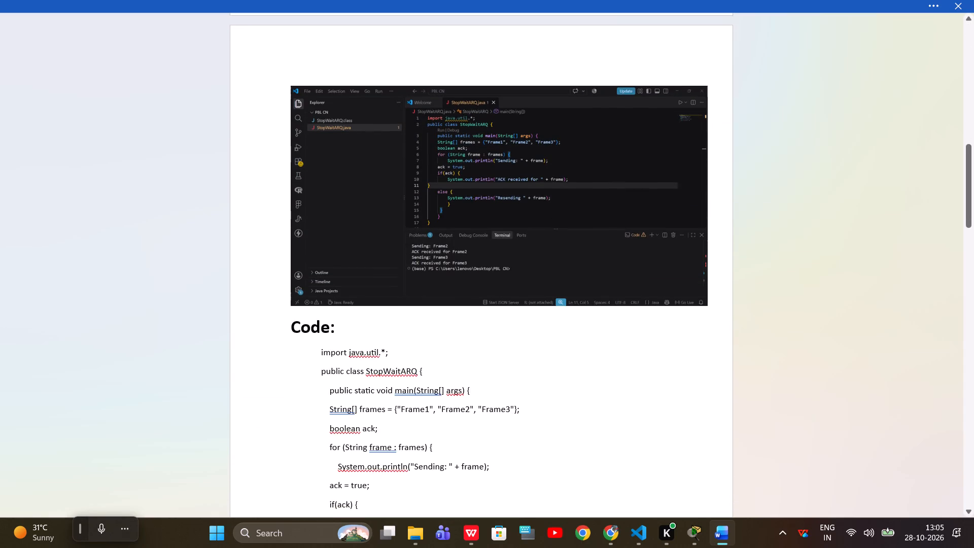
scroll(556, 310, "down", 1)
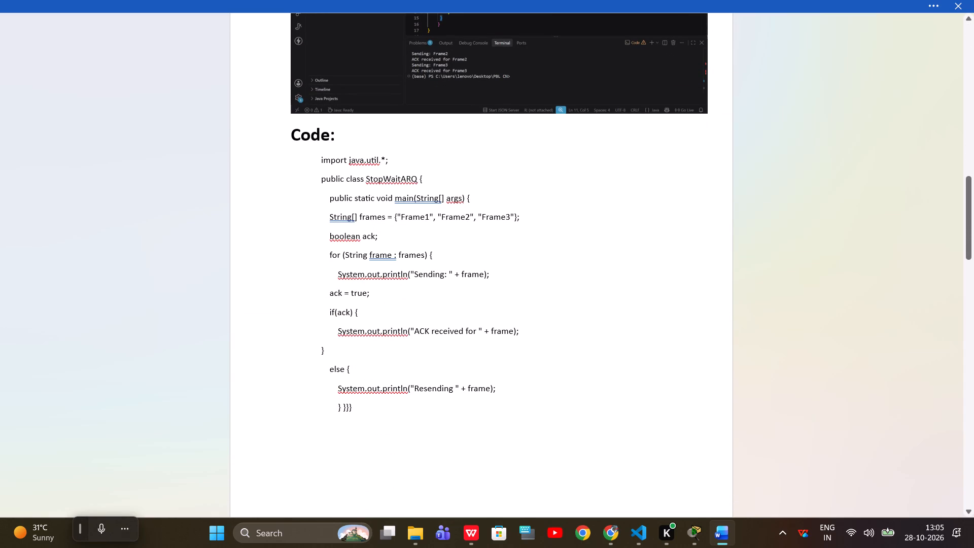
left_click_drag(318, 159, 514, 424)
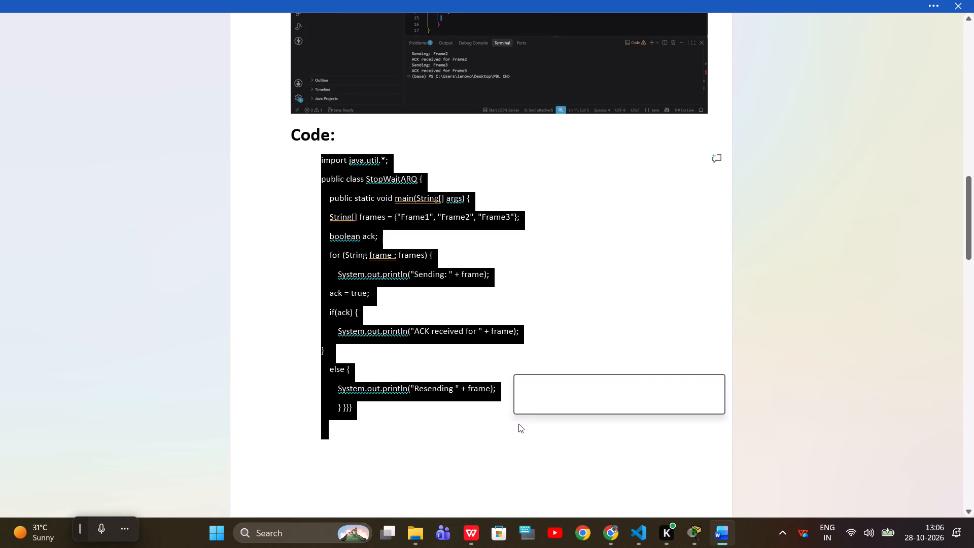
left_click(582, 404)
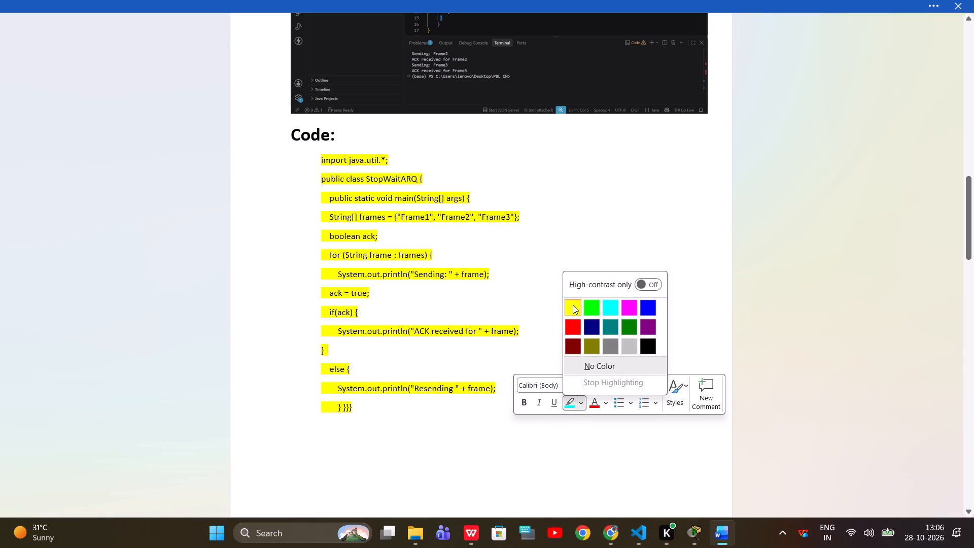
left_click(573, 305)
left_click(538, 435)
Save the assignment document with the highlighted heading block and code listing.
scroll(538, 435, "down", 2)
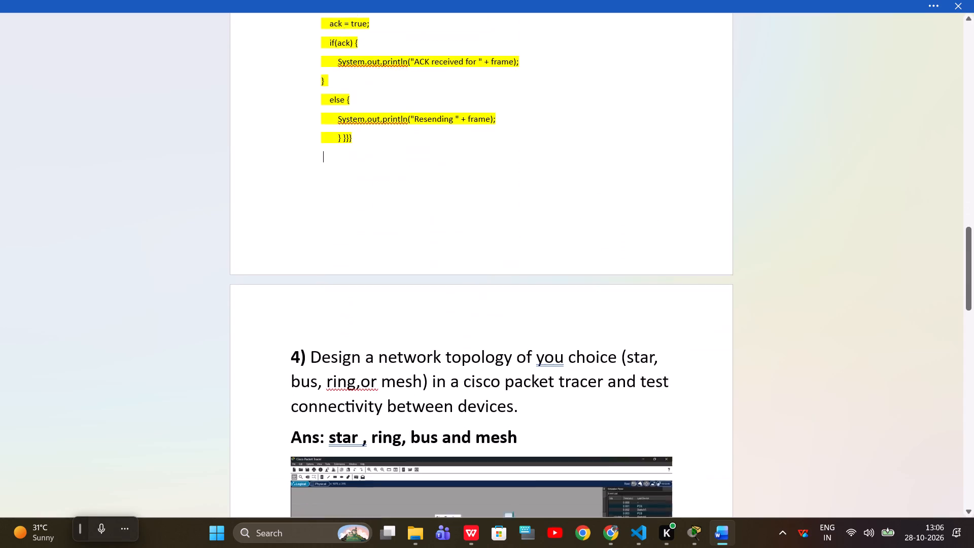
scroll(538, 435, "down", 2)
scroll(538, 435, "up", 6)
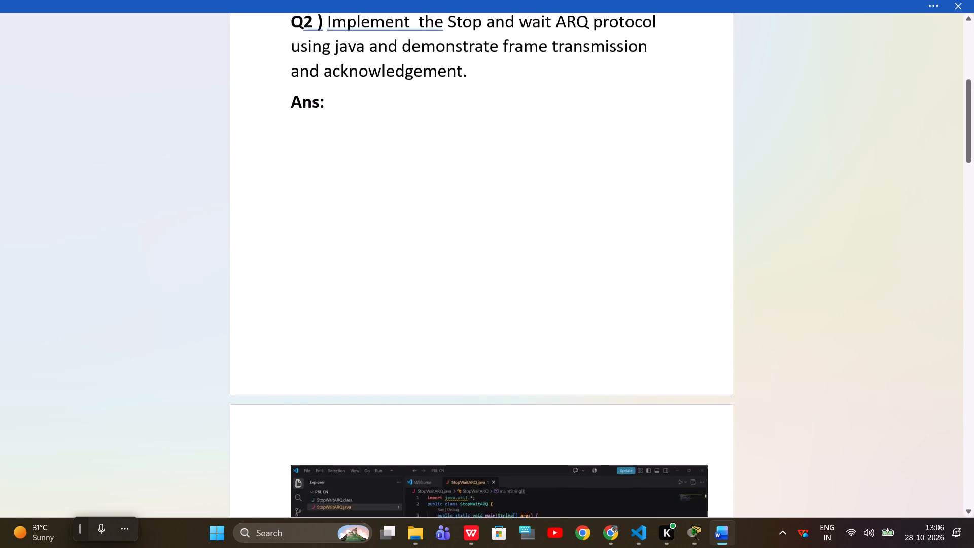
scroll(538, 435, "up", 2)
left_click(490, 263)
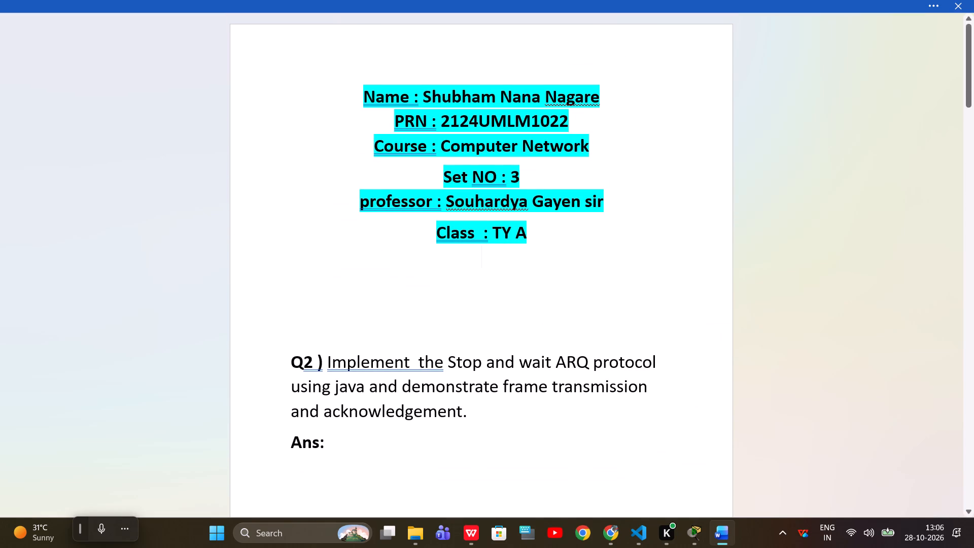
key("ctrl+s")
key("ctrl+s")
key("ctrl+s")
key("ctrl+s")
key("ctrl+s")
key("ctrl+s")
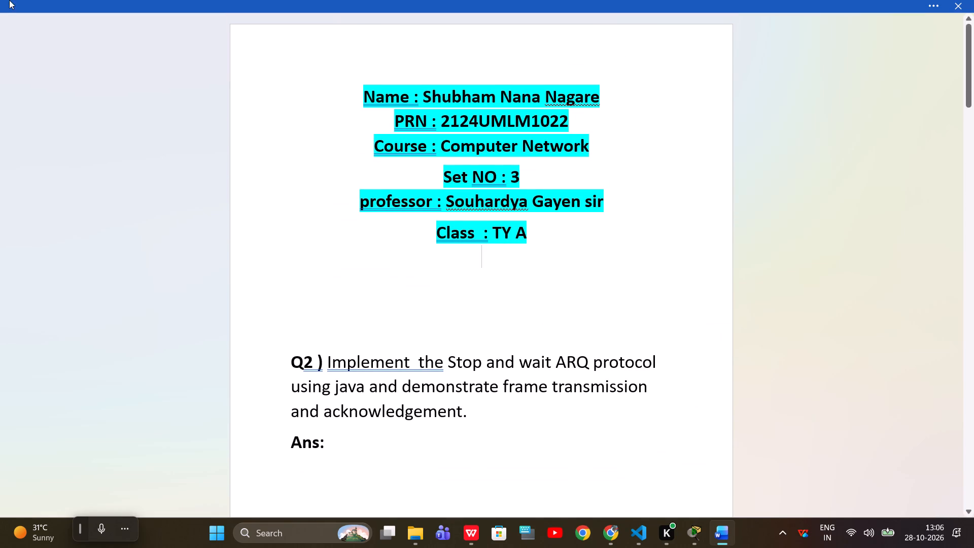
left_click(9, 0)
left_click(23, 43)
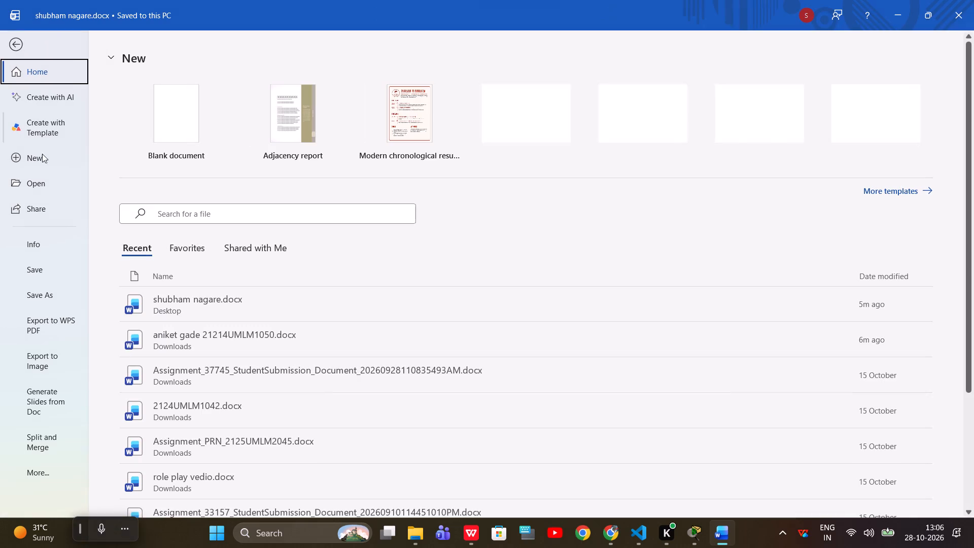
left_click(41, 269)
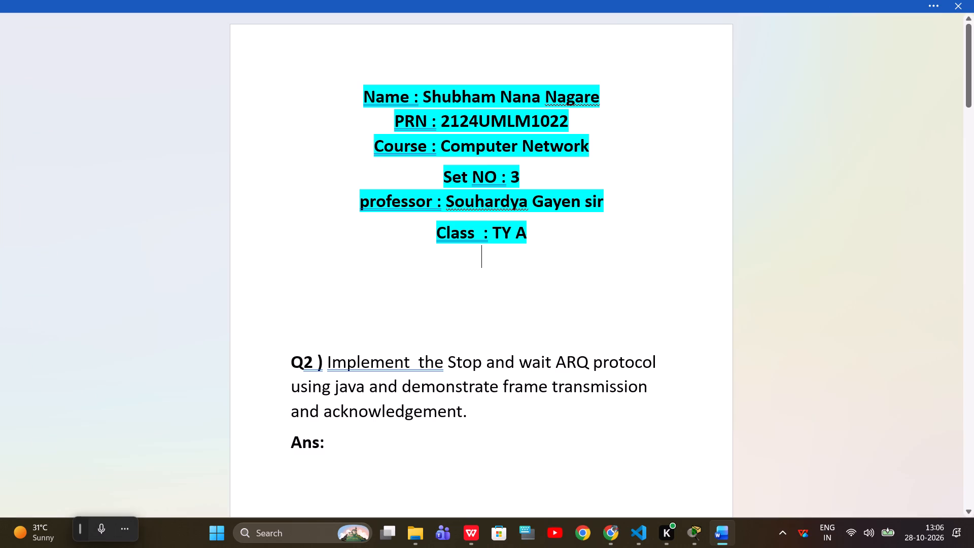
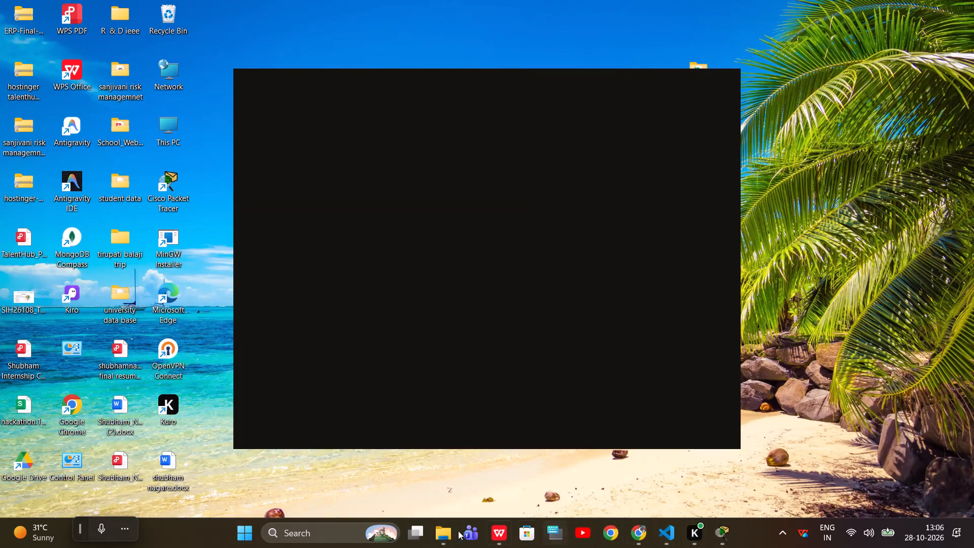
Switch to Chrome and open the 24UAMPC301 - Computer Networks course in the university portal's LMS.
left_click(644, 529)
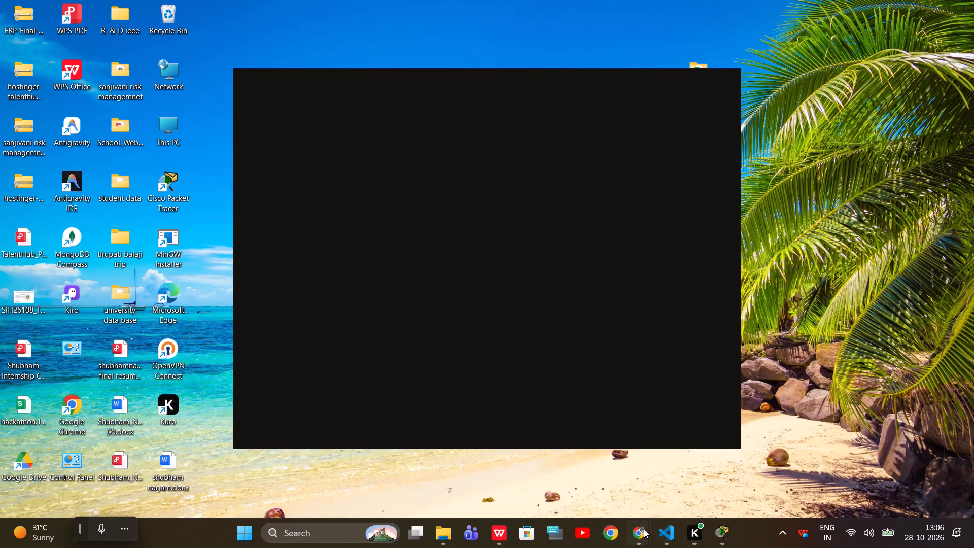
left_click(607, 465)
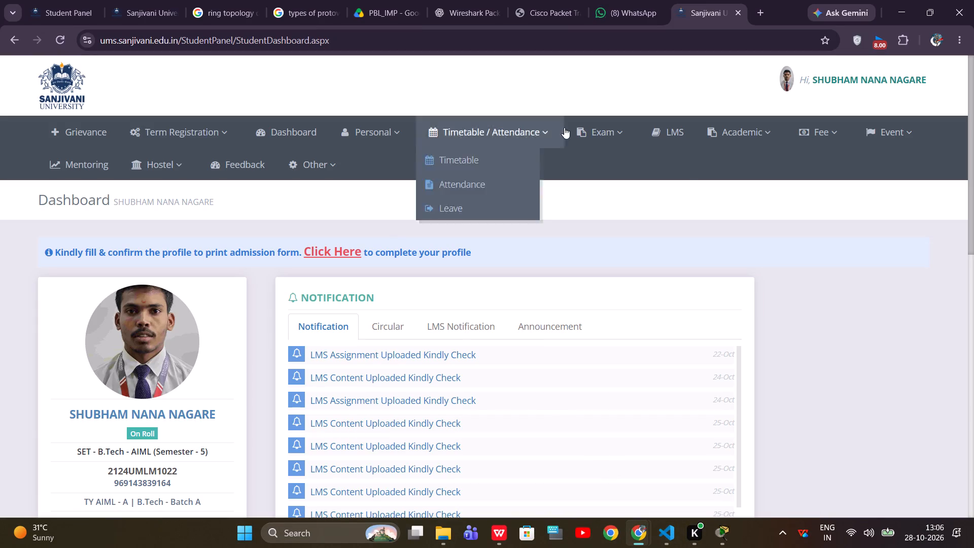
left_click(662, 134)
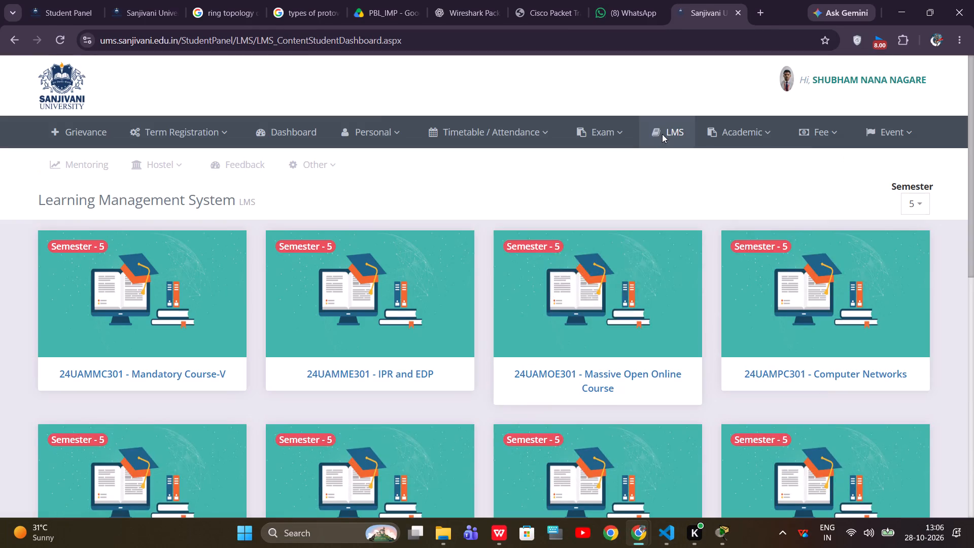
scroll(517, 317, "down", 3)
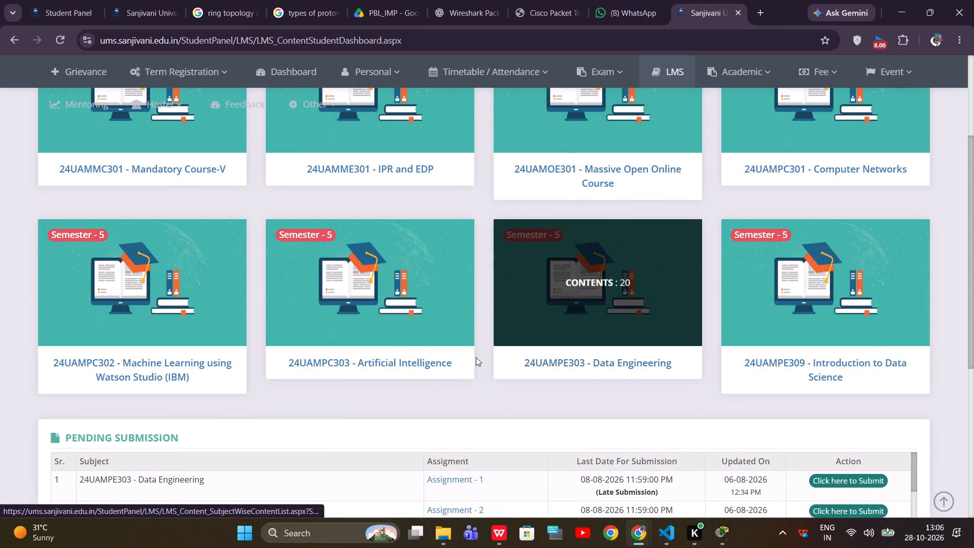
scroll(366, 335, "down", 1)
scroll(352, 354, "right", 1)
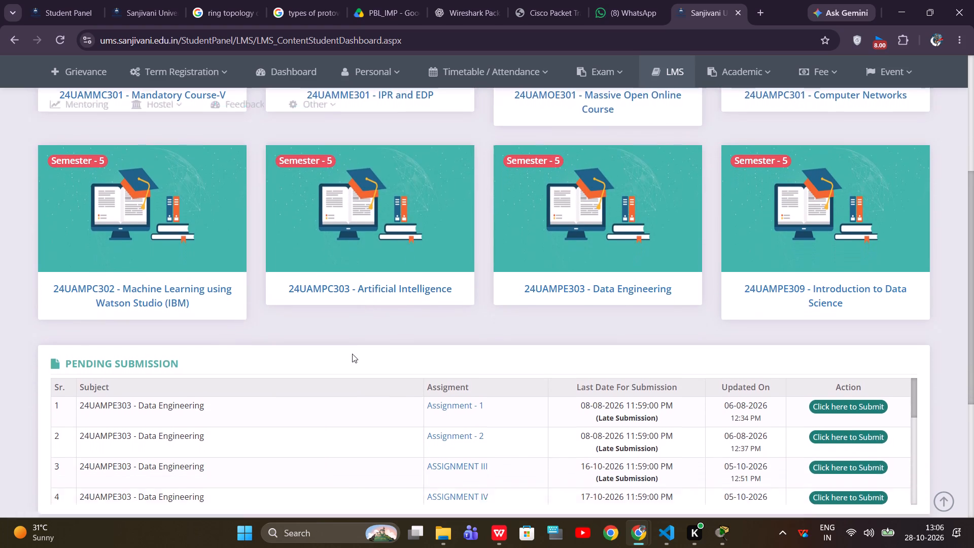
scroll(352, 354, "right", 1)
scroll(572, 373, "down", 1)
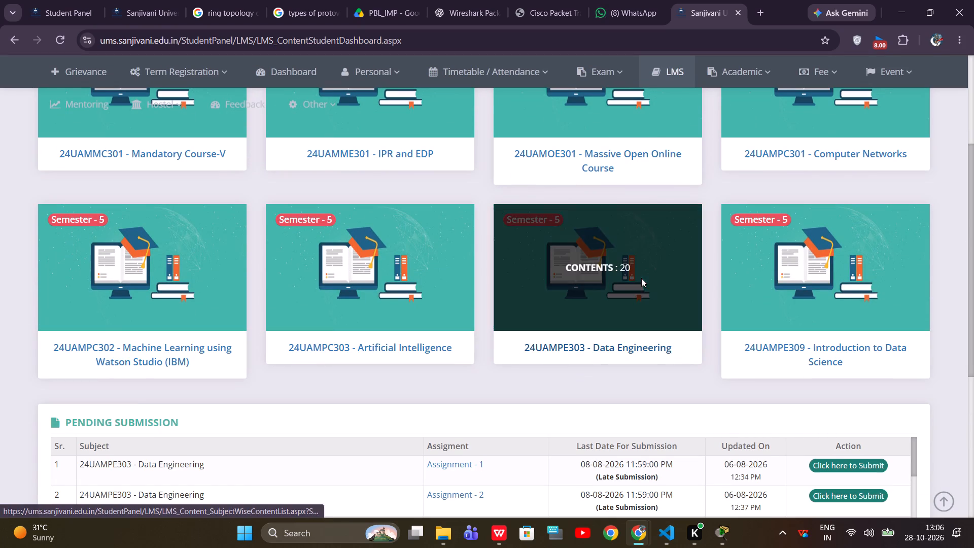
left_click(780, 116)
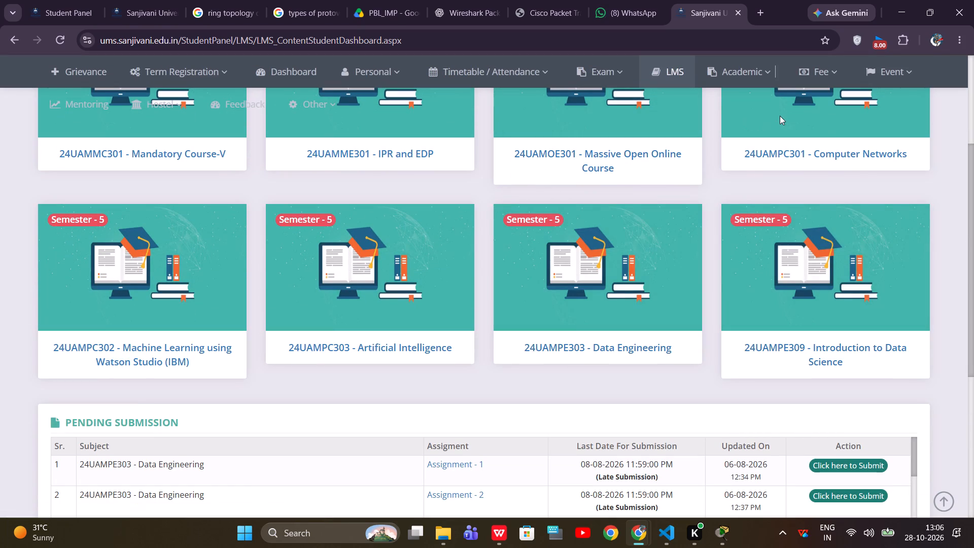
scroll(780, 116, "up", 1)
left_click(792, 142)
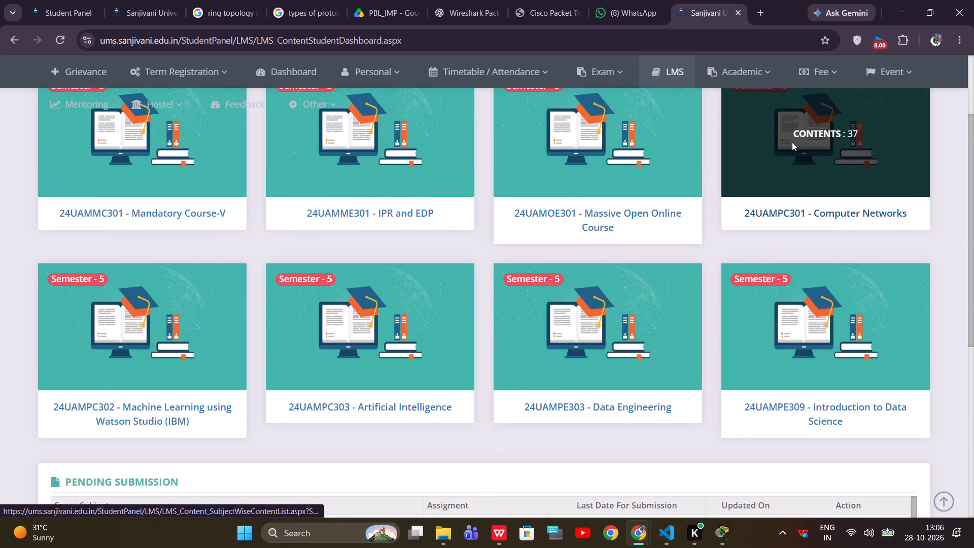
Open the upload page for the CN_PBL_Batch-1 assignment from the course's assignment list.
scroll(534, 351, "down", 1)
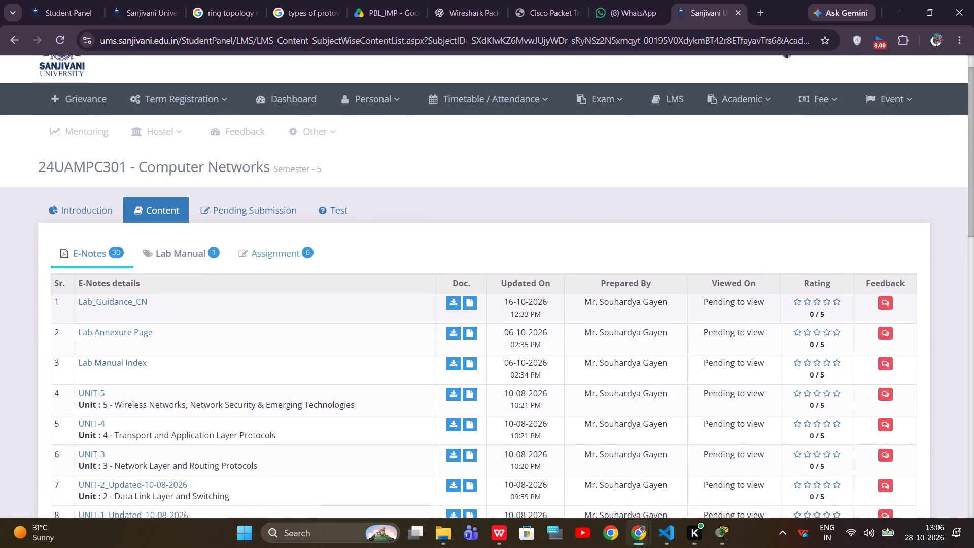
scroll(534, 351, "down", 1)
left_click(268, 248)
scroll(383, 295, "down", 1)
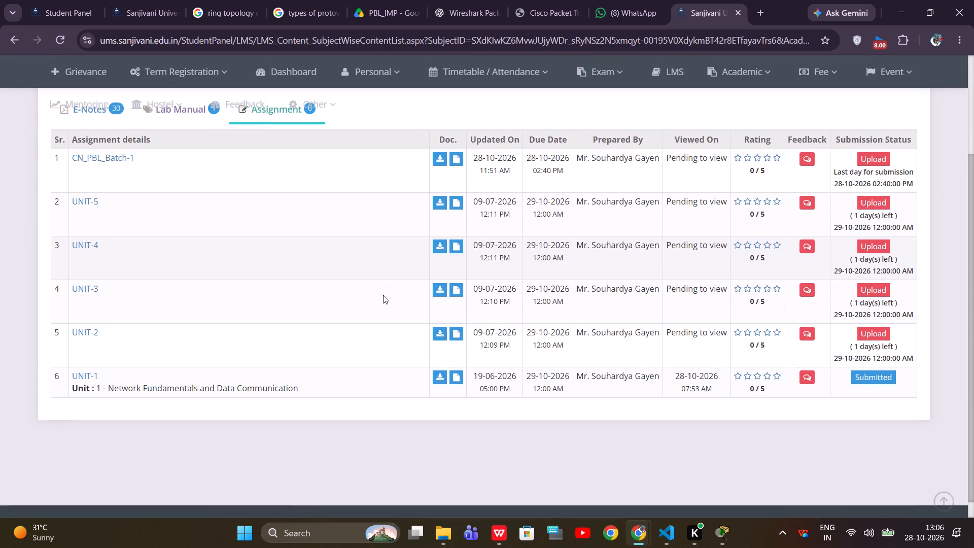
scroll(383, 295, "down", 1)
scroll(506, 280, "up", 1)
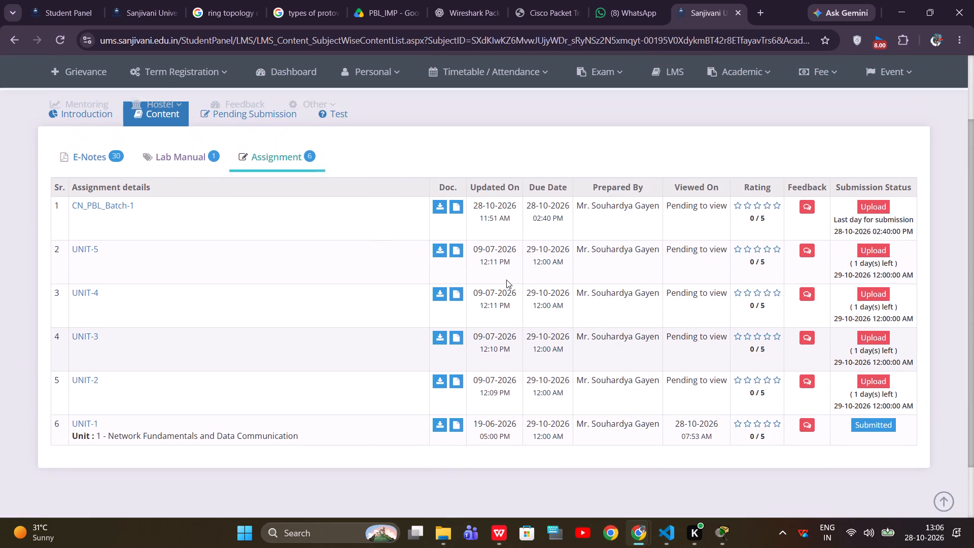
scroll(506, 280, "up", 1)
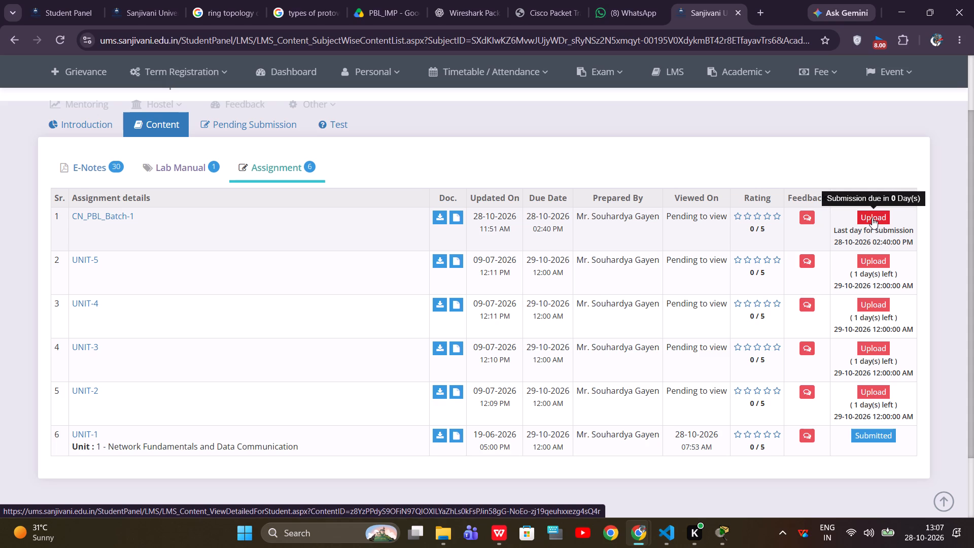
left_click(872, 218)
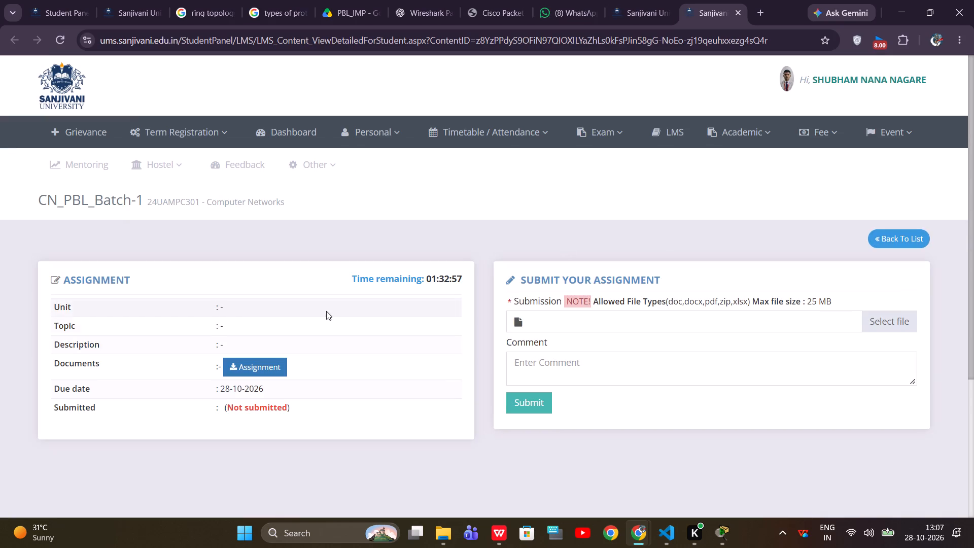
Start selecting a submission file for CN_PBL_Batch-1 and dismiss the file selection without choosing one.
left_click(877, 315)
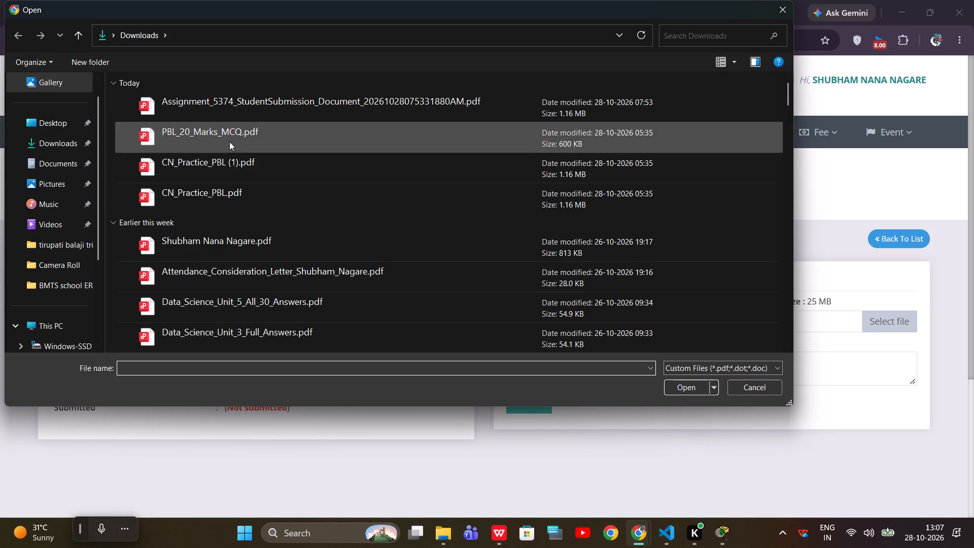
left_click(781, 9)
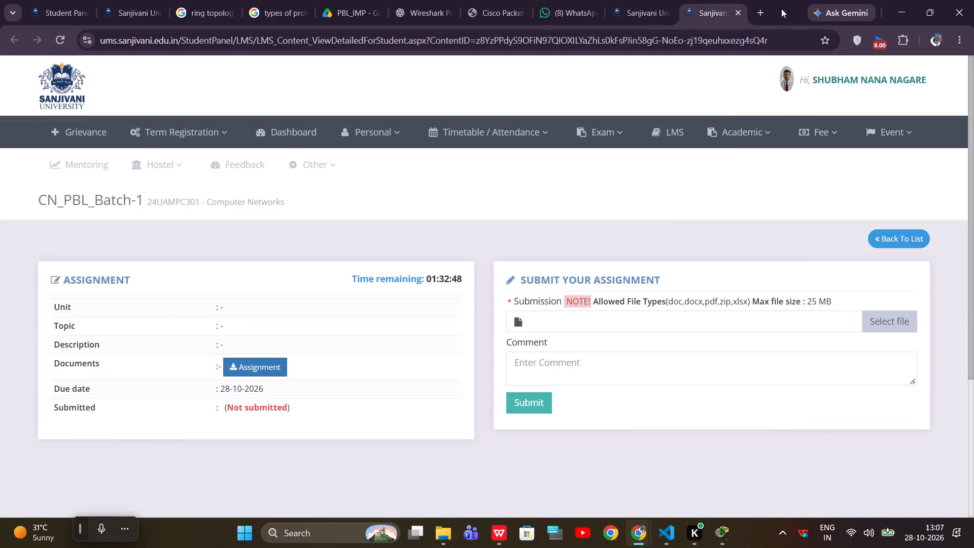
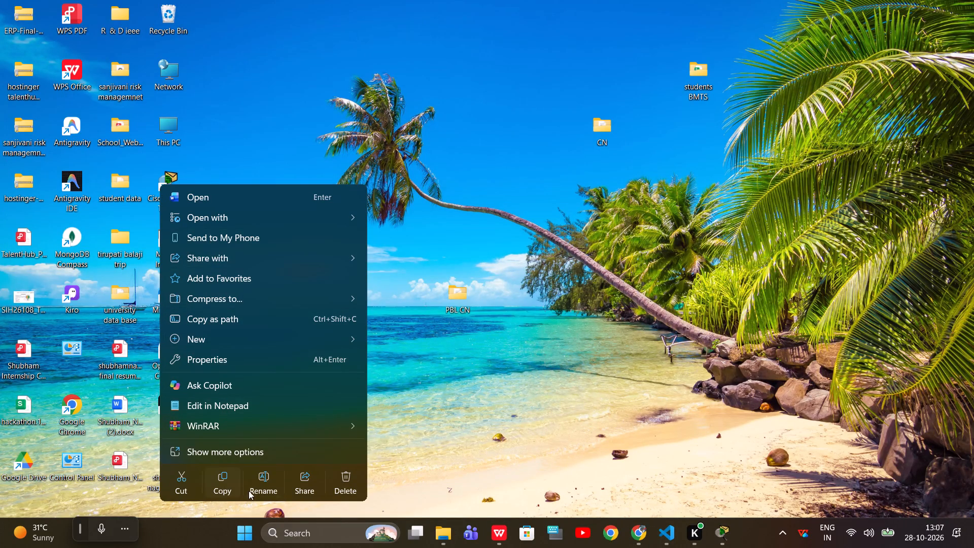
Rename the assignment Word file on the desktop, capitalizing both parts of the student's name and appending an underscore and the student's PRN.
left_click(265, 481)
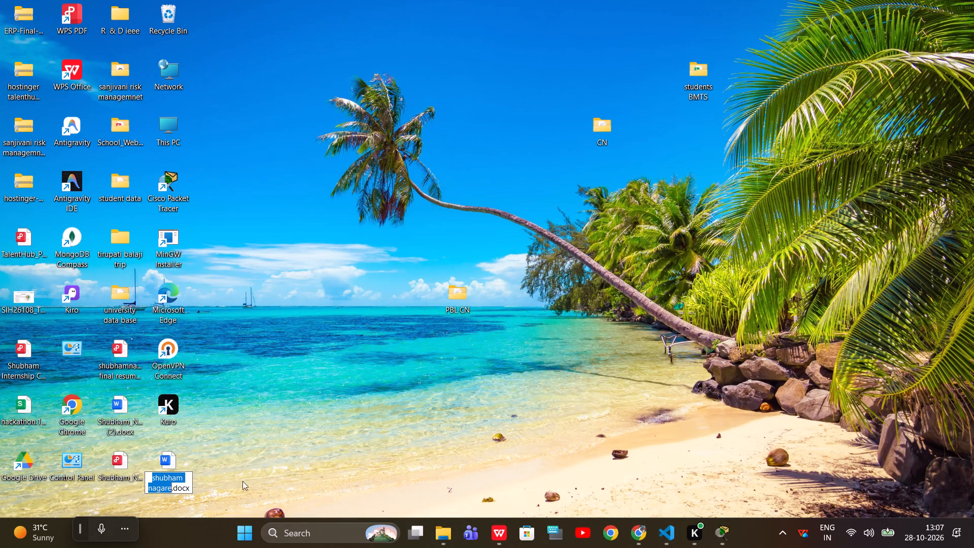
left_click(170, 489)
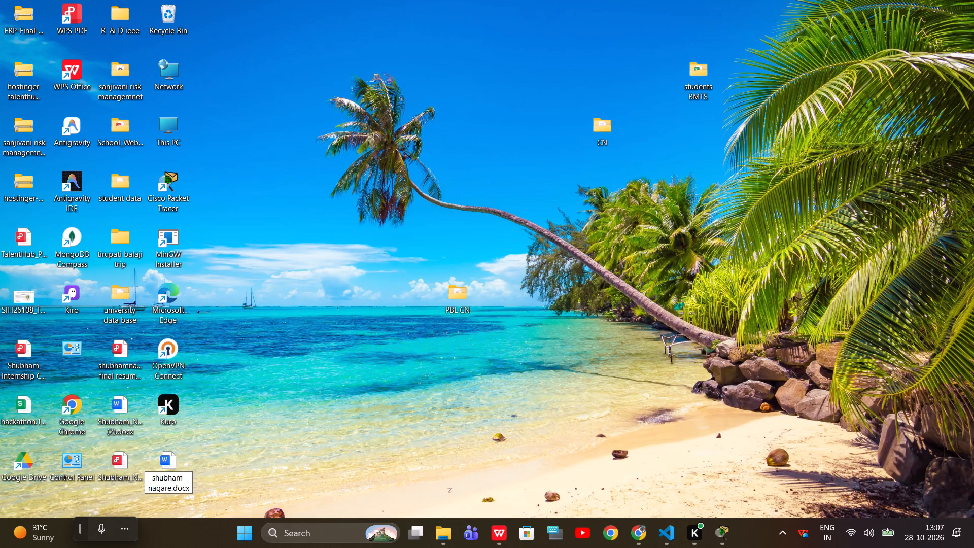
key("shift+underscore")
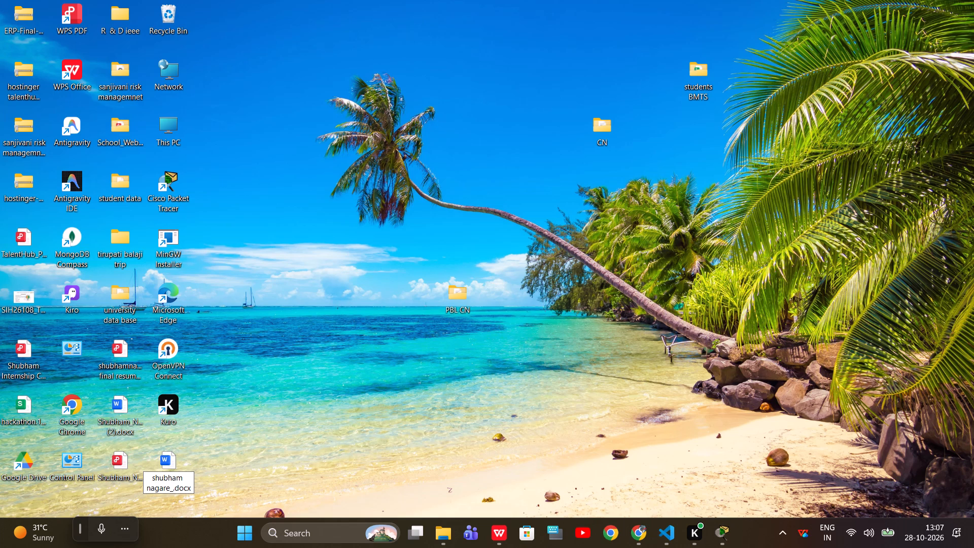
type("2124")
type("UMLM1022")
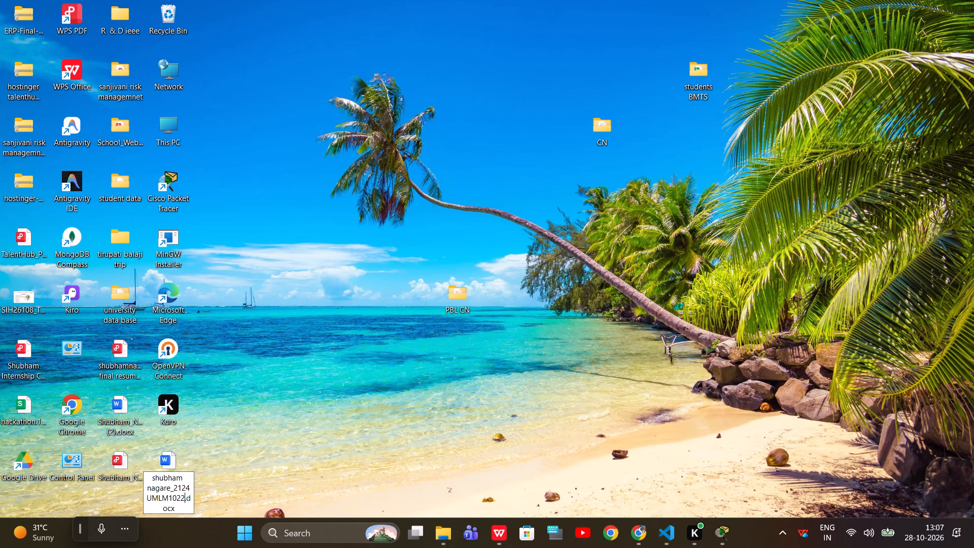
left_click(157, 482)
key("BackSpace")
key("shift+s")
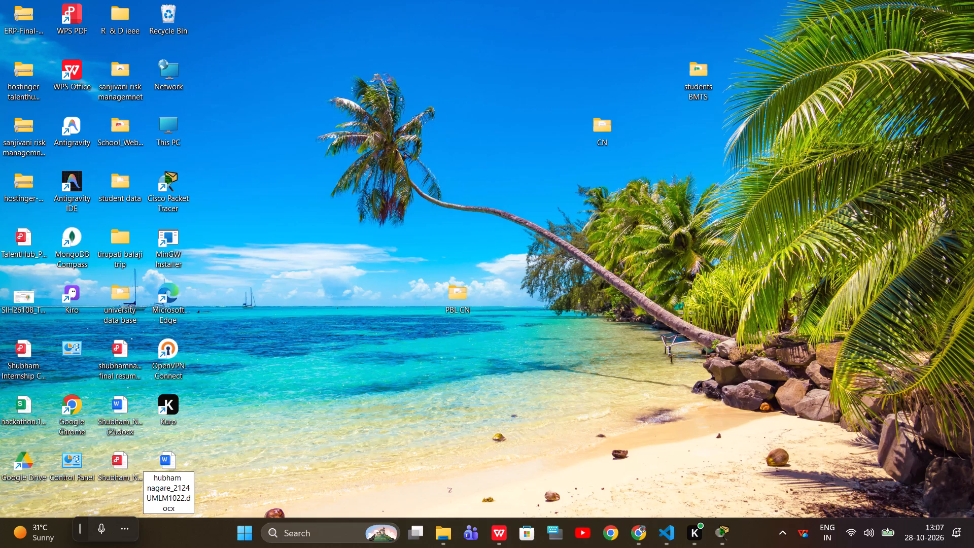
left_click(151, 488)
key("BackSpace")
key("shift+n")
key("Return")
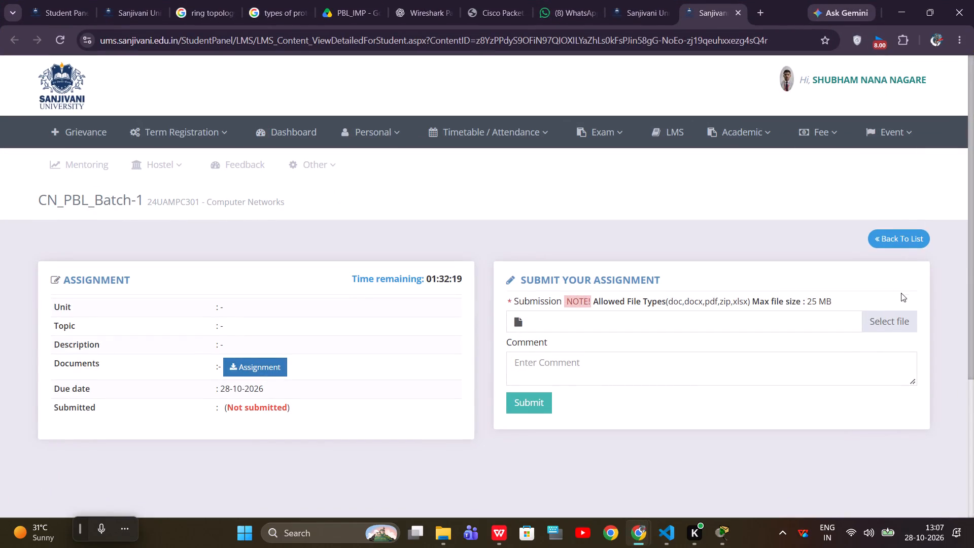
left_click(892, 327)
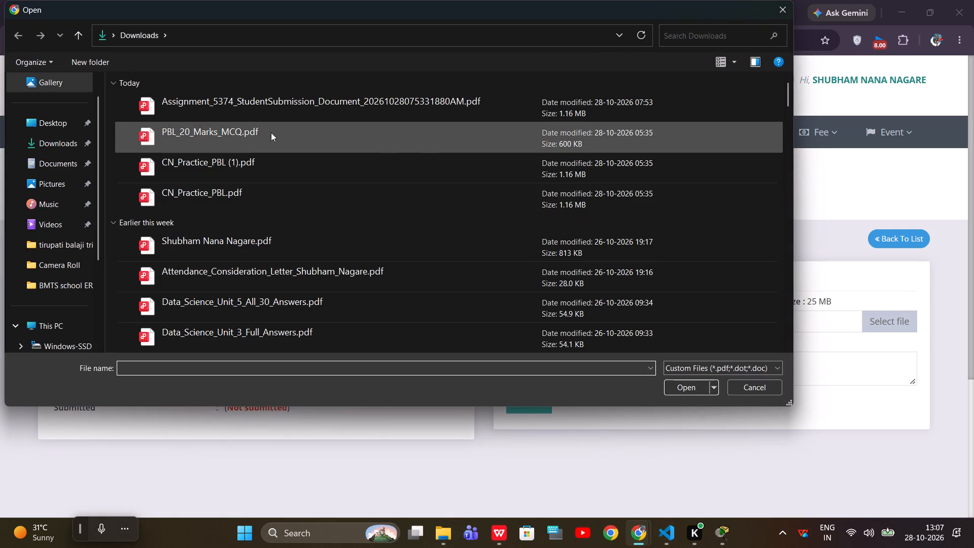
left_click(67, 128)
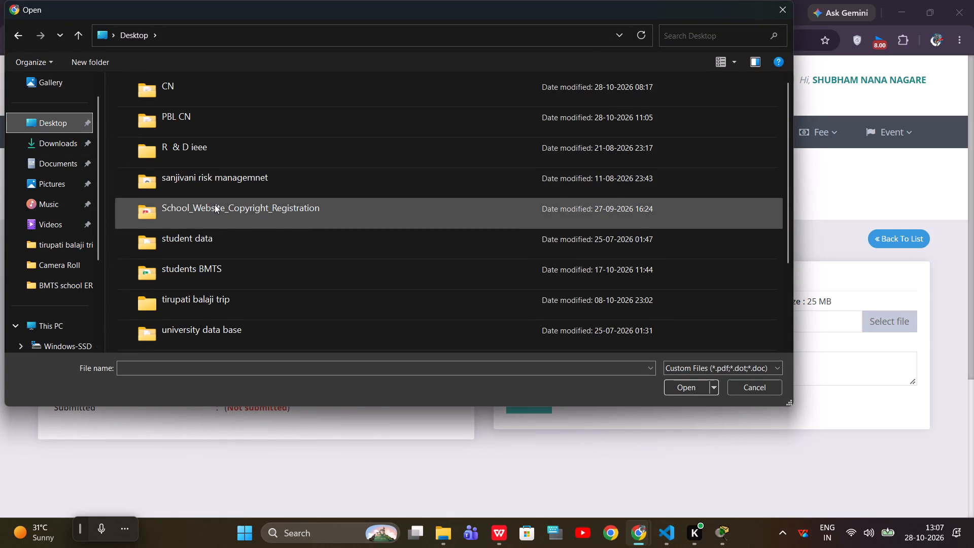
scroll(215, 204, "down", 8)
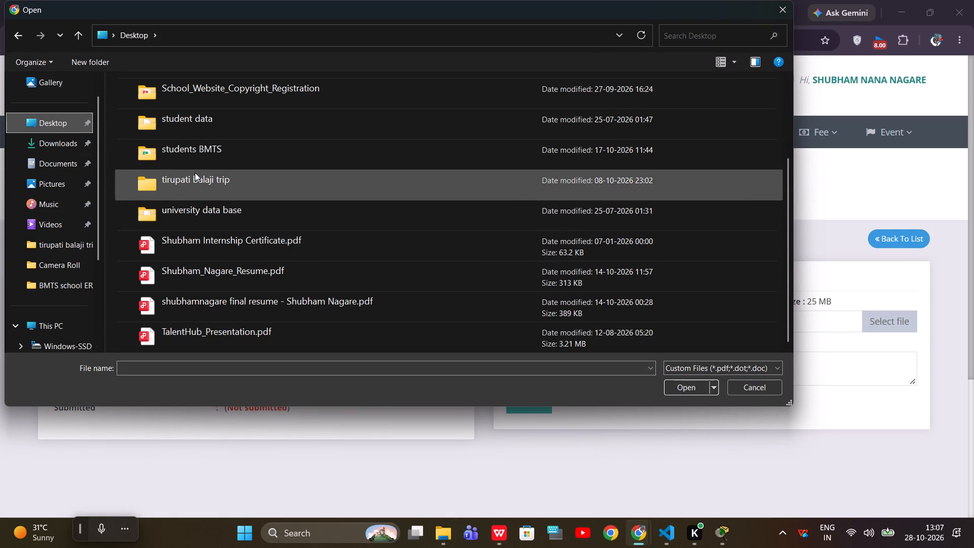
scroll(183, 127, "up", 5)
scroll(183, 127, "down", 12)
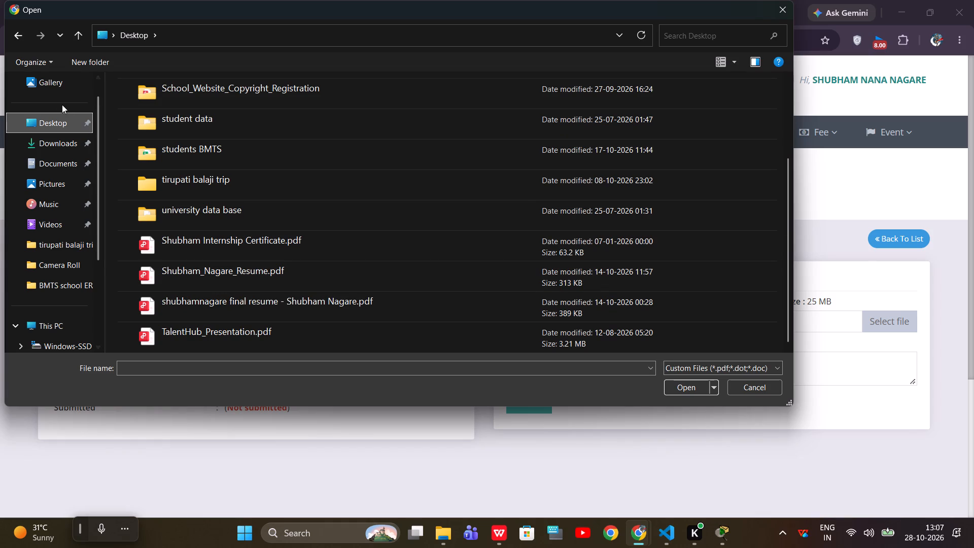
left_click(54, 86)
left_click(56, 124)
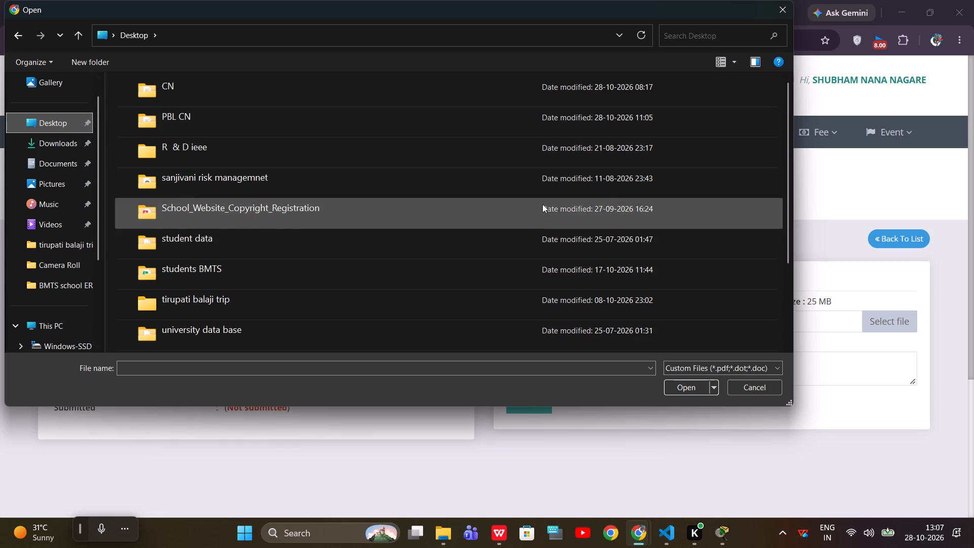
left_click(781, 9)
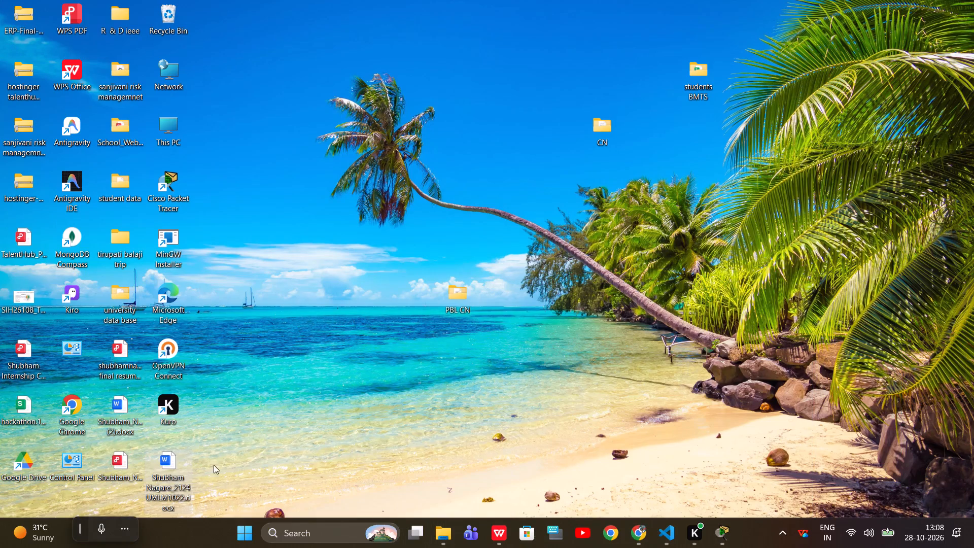
Open the renamed assignment document in Word and save it as a PDF on the Desktop under the same file name.
double_click(171, 465)
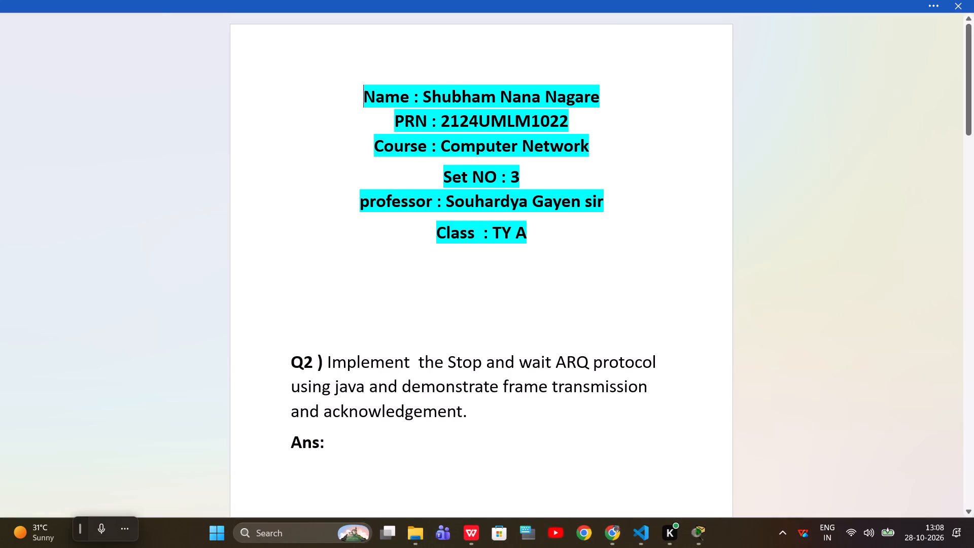
left_click(150, 0)
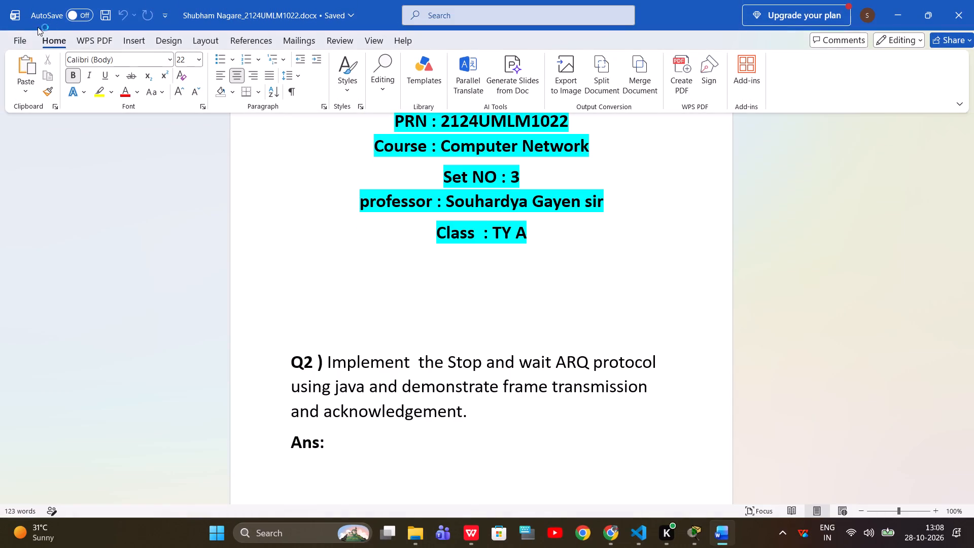
left_click(21, 37)
left_click(43, 297)
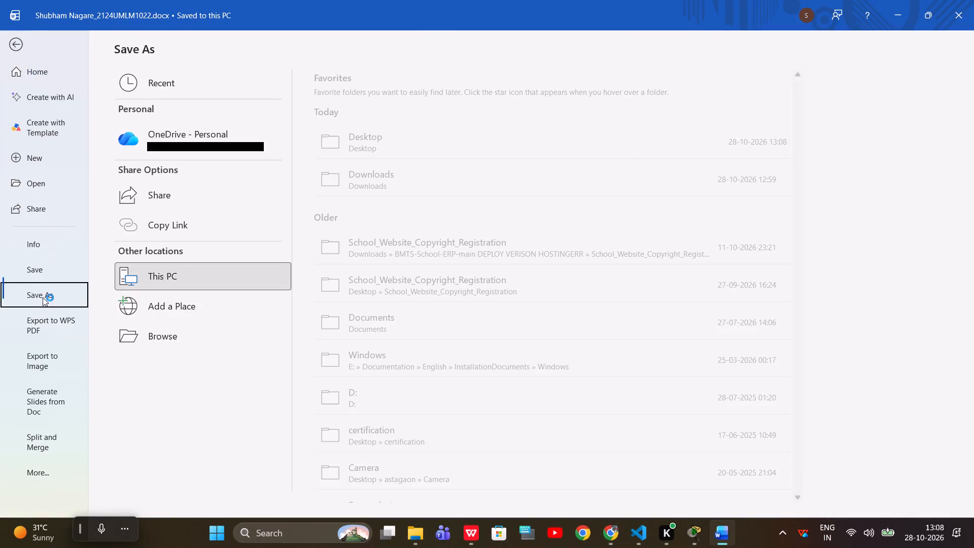
left_click(353, 147)
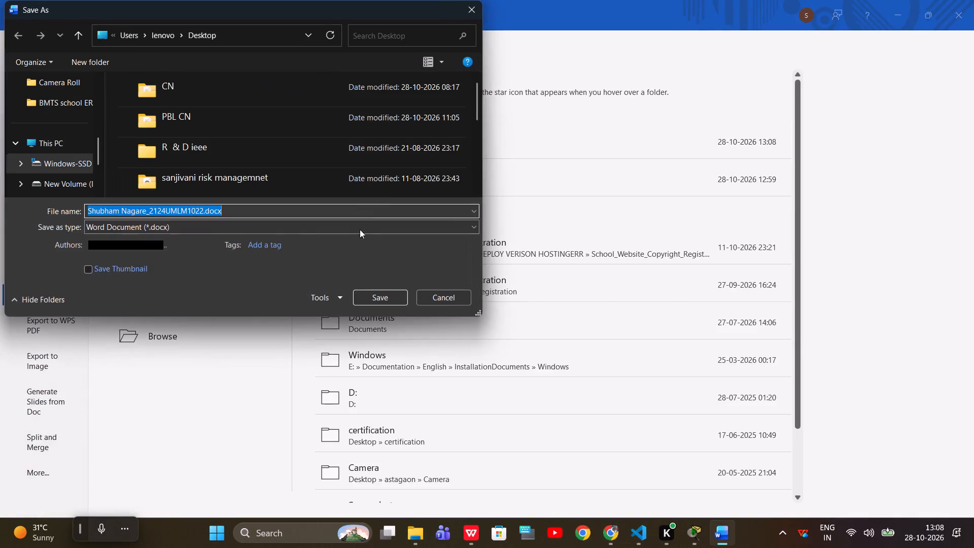
left_click(274, 230)
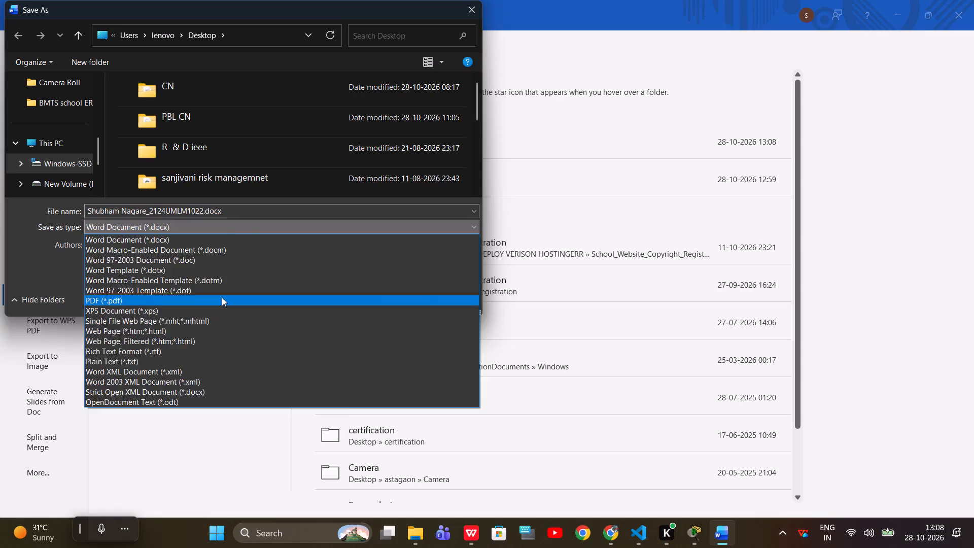
left_click(222, 297)
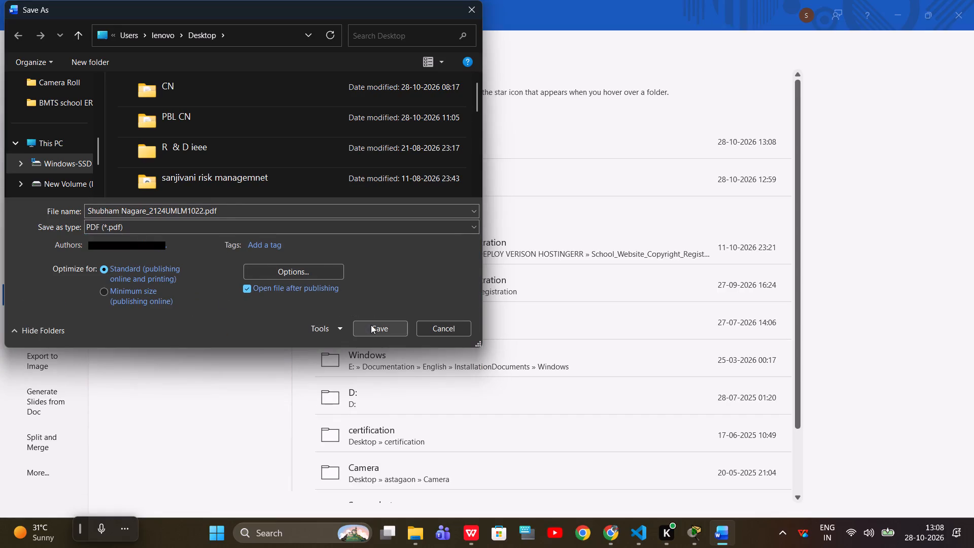
left_click(371, 325)
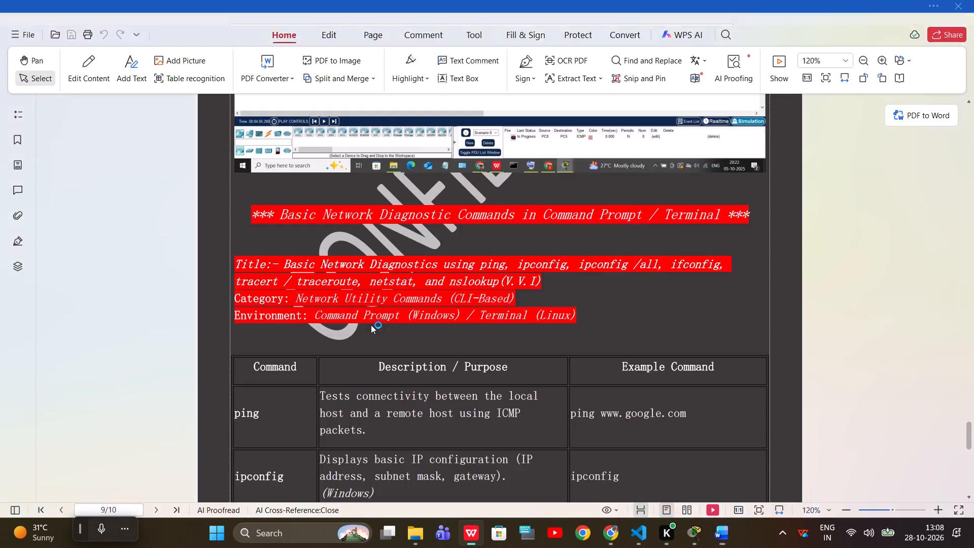
scroll(371, 325, "down", 5)
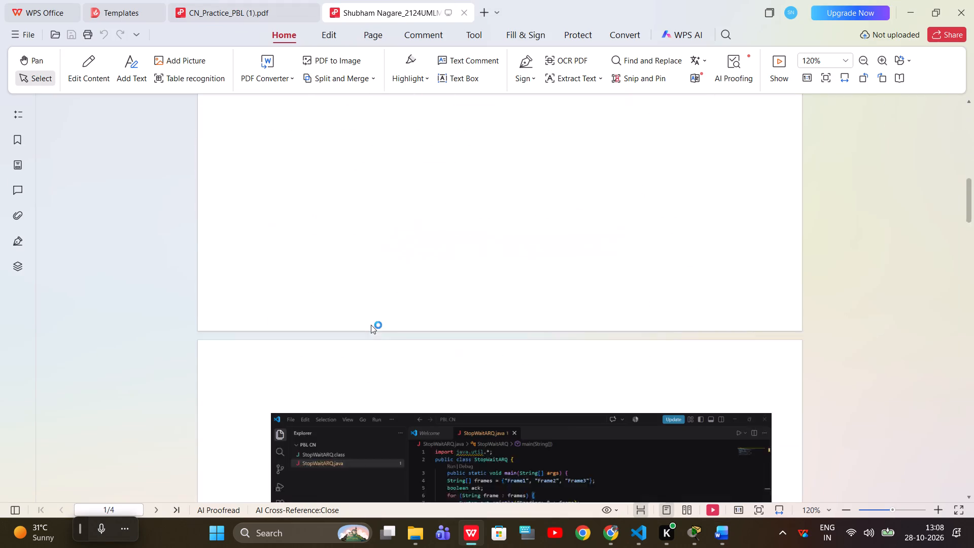
scroll(371, 325, "down", 3)
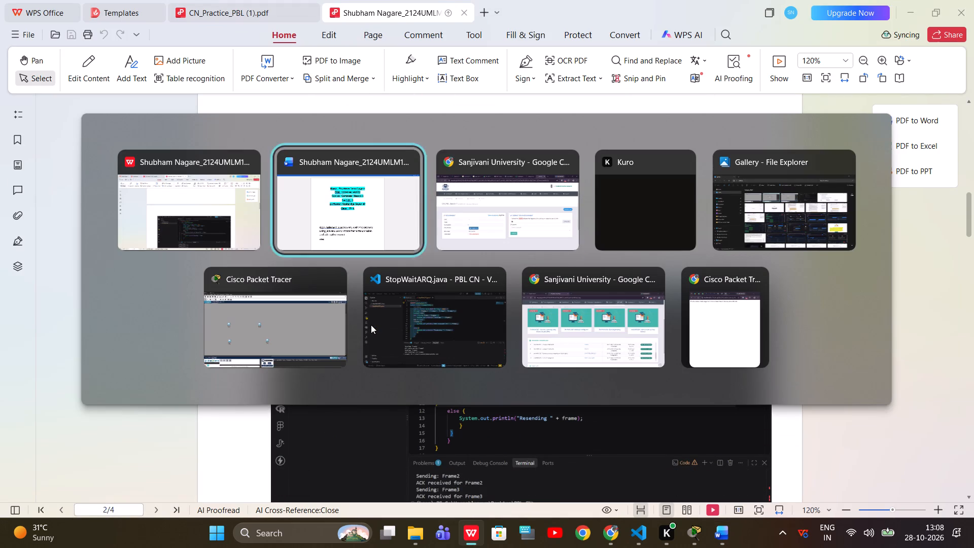
scroll(371, 325, "up", 6)
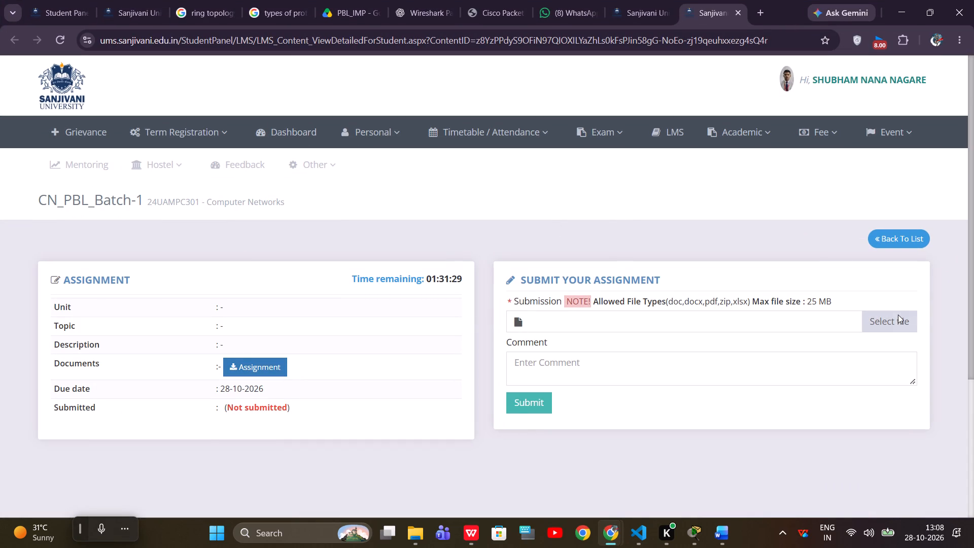
In Chrome, attach the assignment PDF from the Desktop to CN_PBL_Batch-1 without a comment and submit it.
left_click(894, 316)
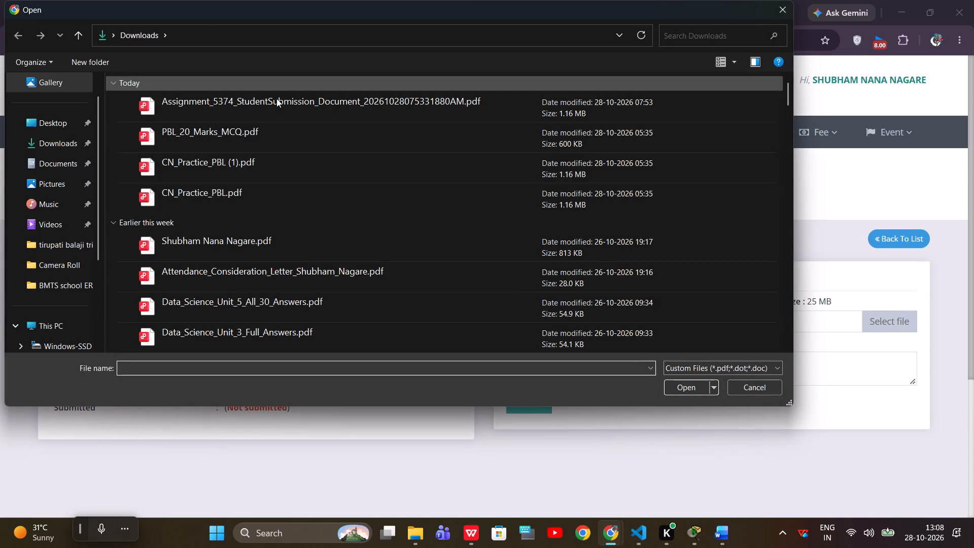
left_click(69, 126)
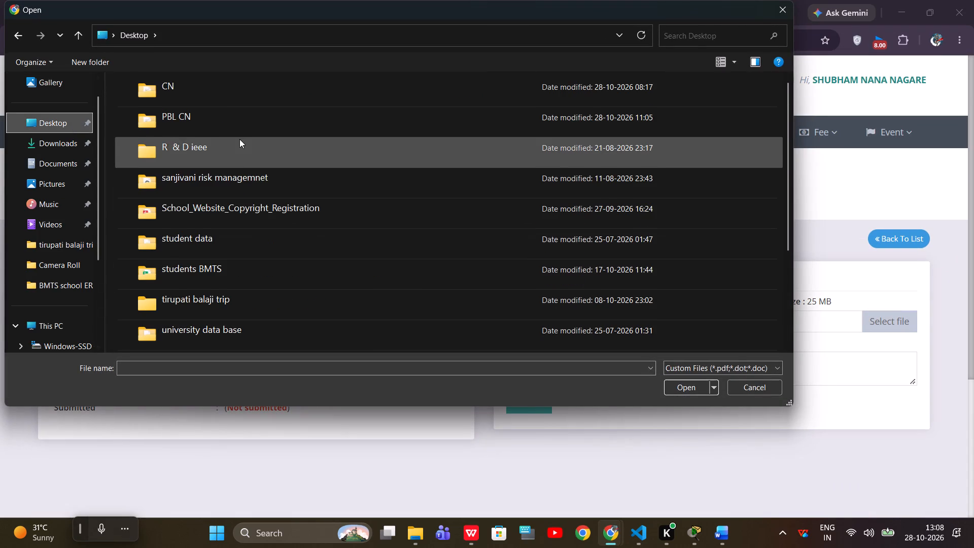
scroll(239, 139, "down", 2)
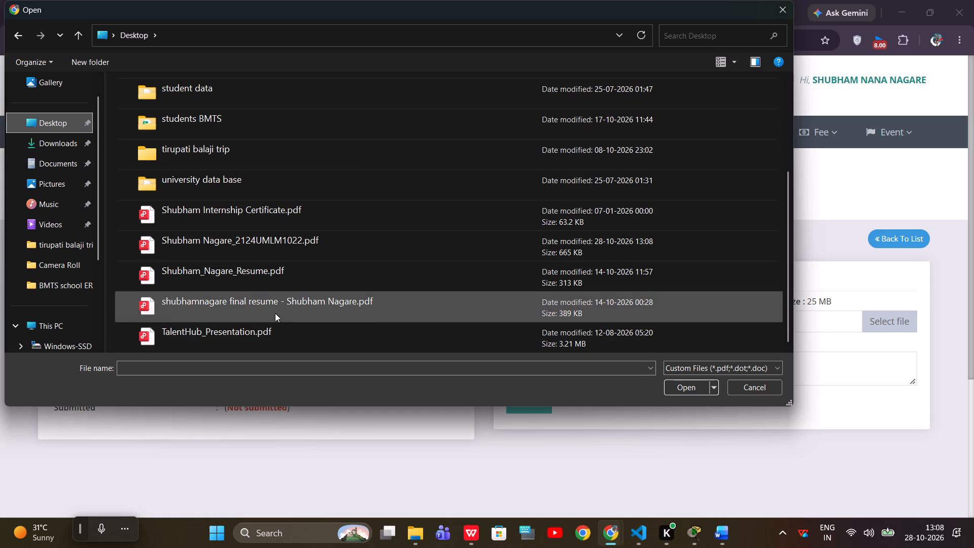
left_click(303, 242)
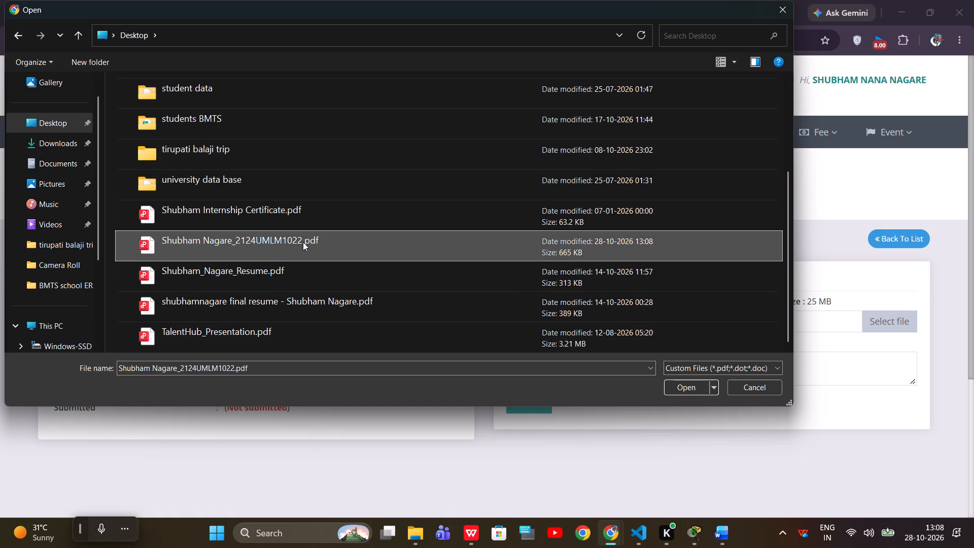
left_click(686, 384)
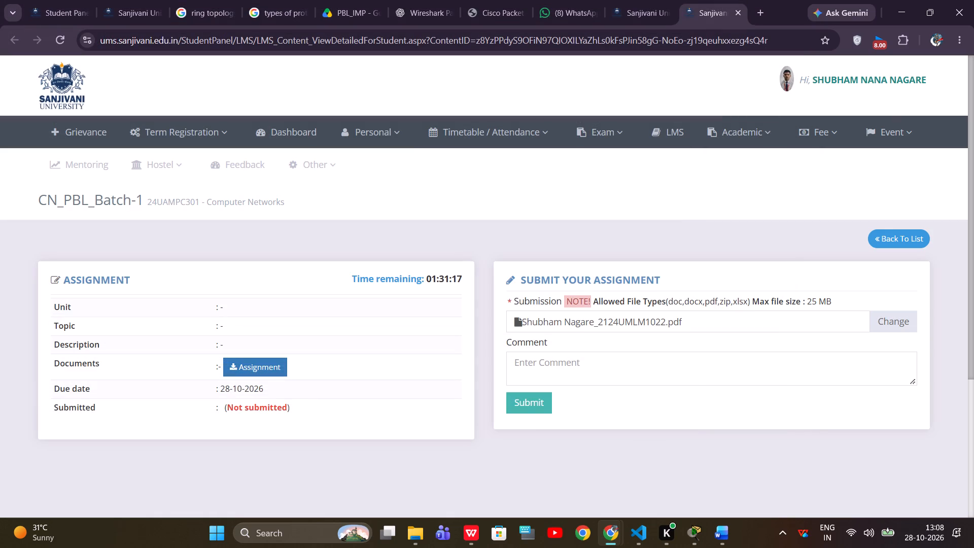
left_click(538, 399)
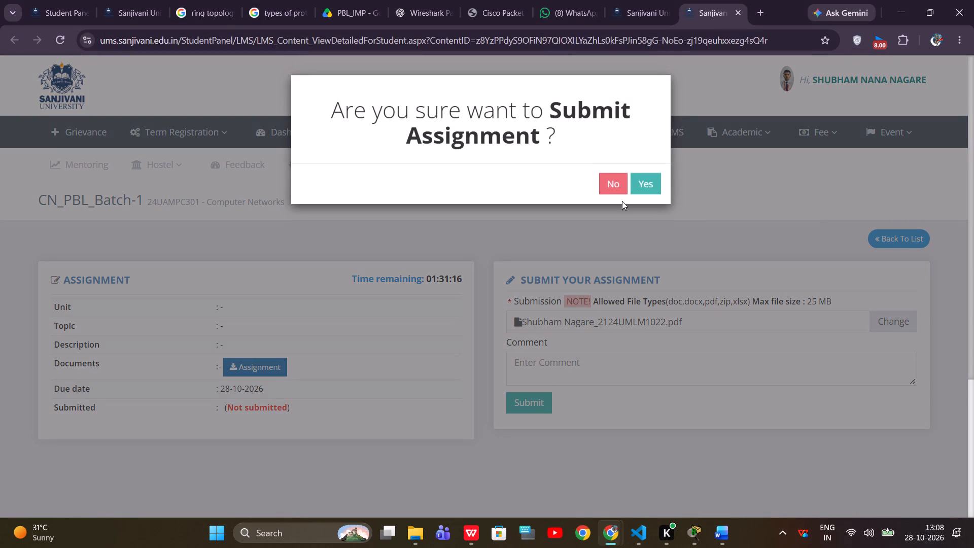
left_click(660, 179)
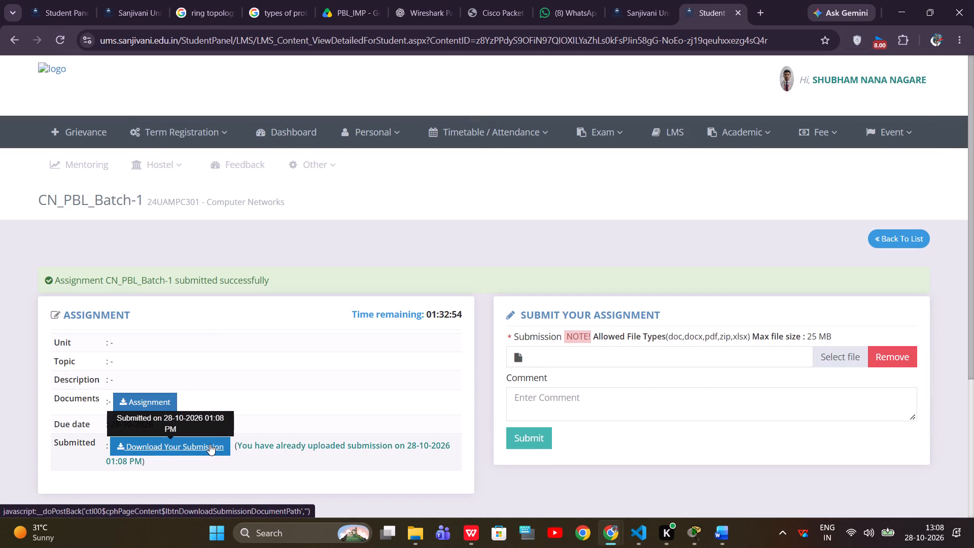
Download the submitted CN_PBL_Batch-1 file from the LMS and open it to check its pages.
left_click(210, 444)
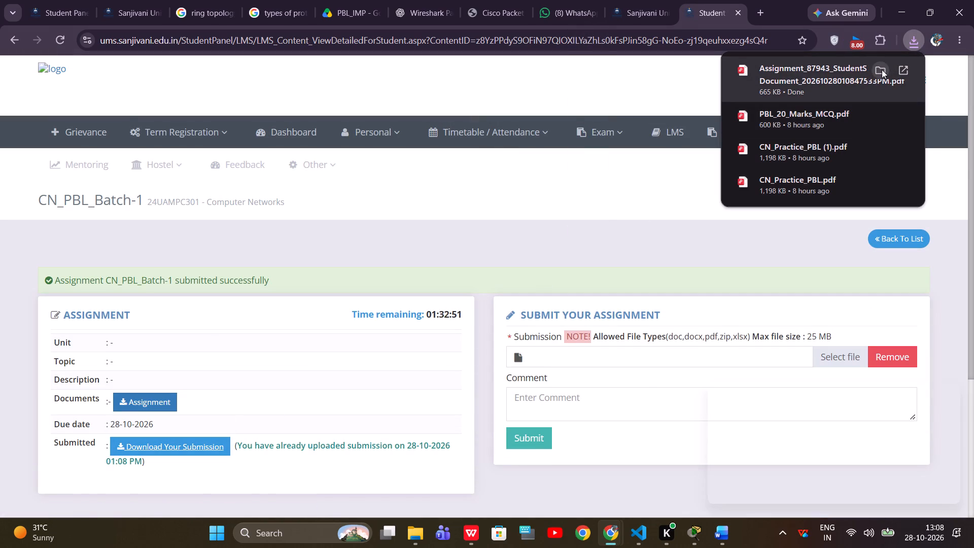
left_click(871, 70)
double_click(829, 79)
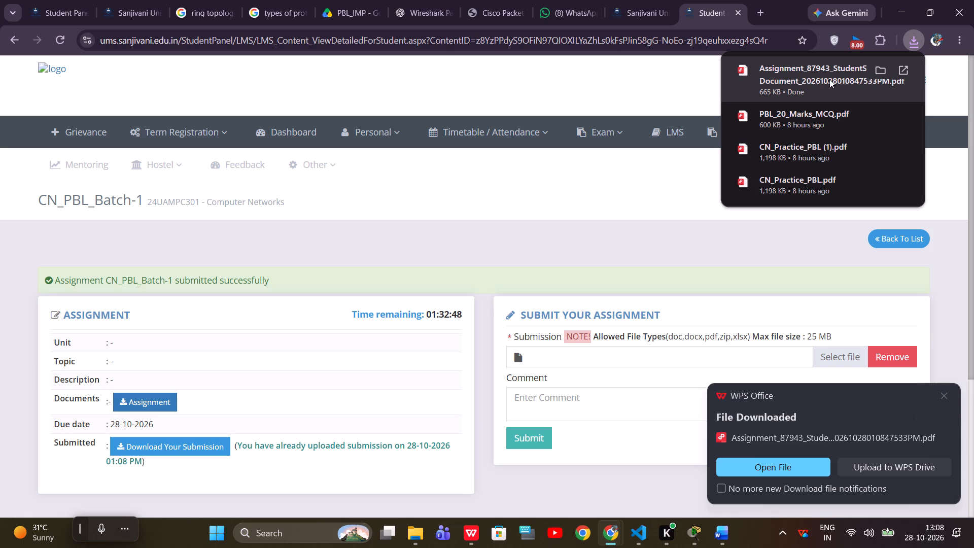
scroll(568, 223, "down", 6)
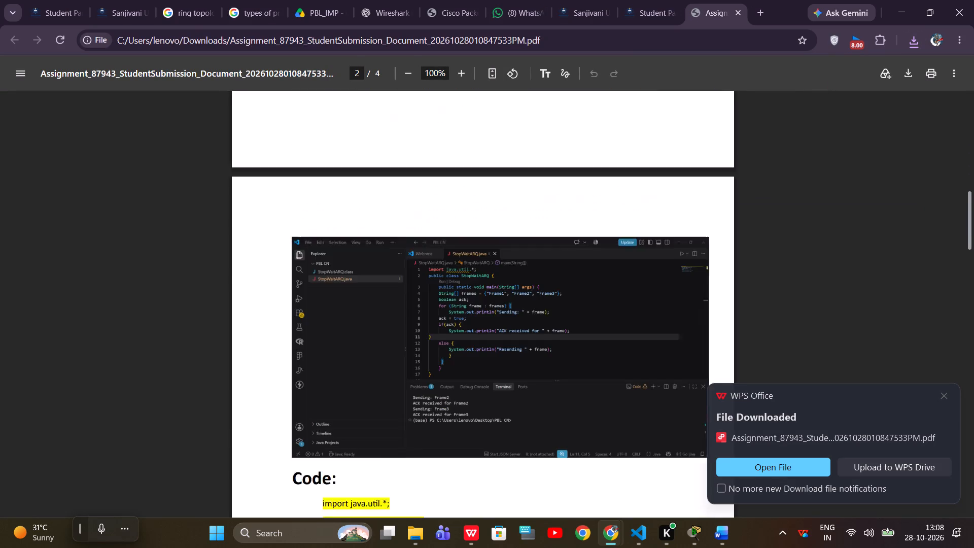
scroll(568, 223, "down", 7)
scroll(568, 223, "up", 10)
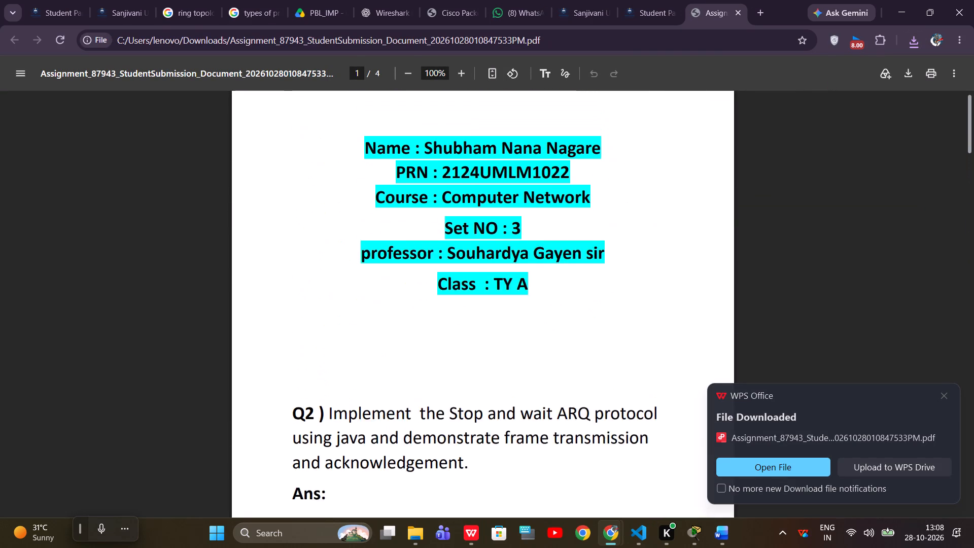
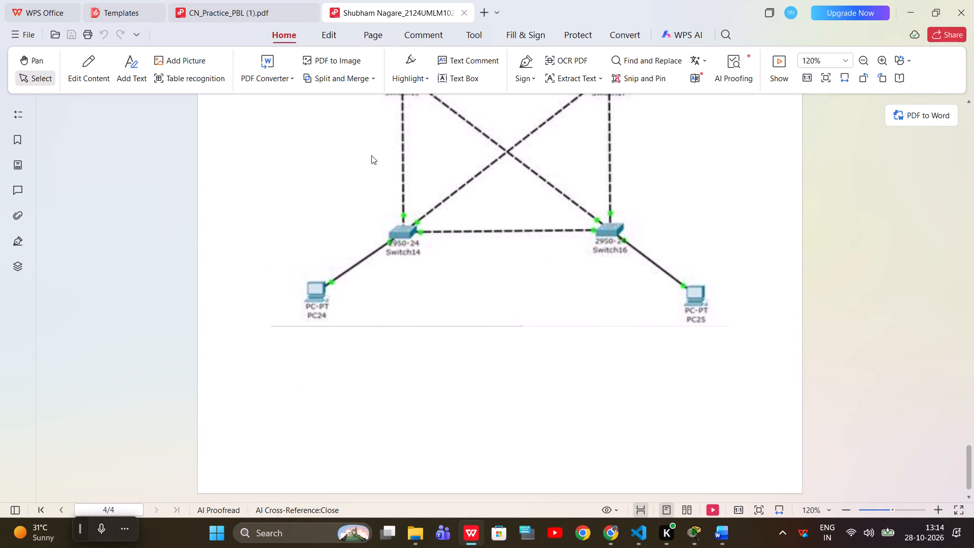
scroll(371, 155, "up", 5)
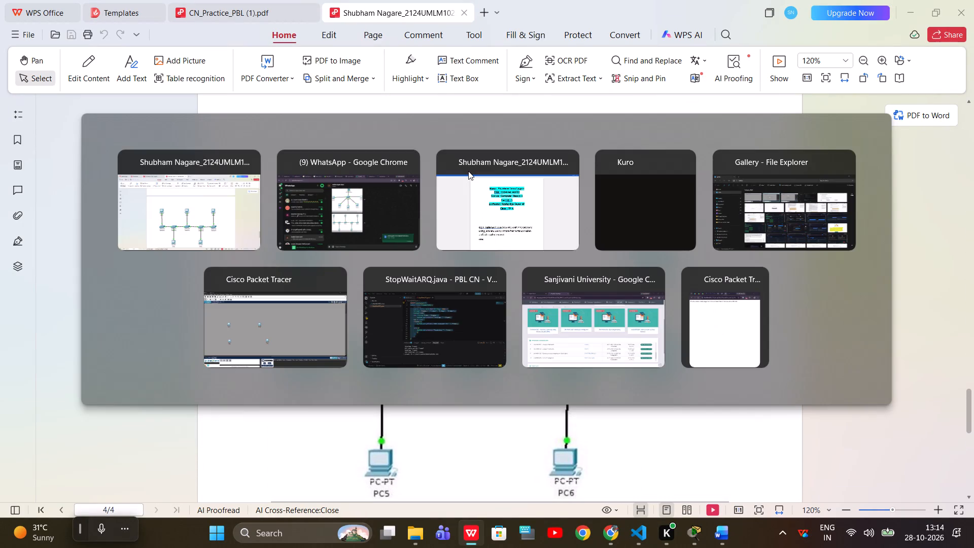
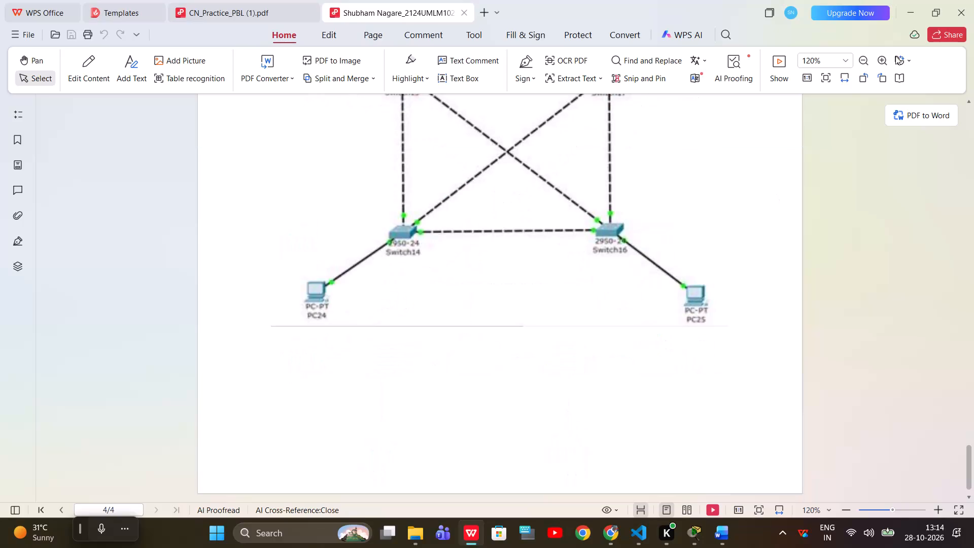
Close the WPS Office window showing the submitted assignment PDF and return to Chrome.
left_click(970, 0)
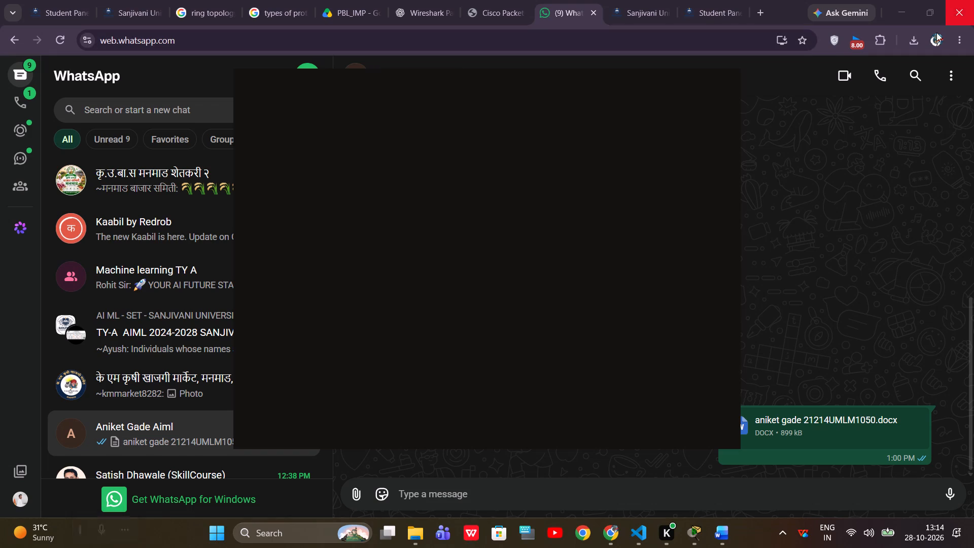
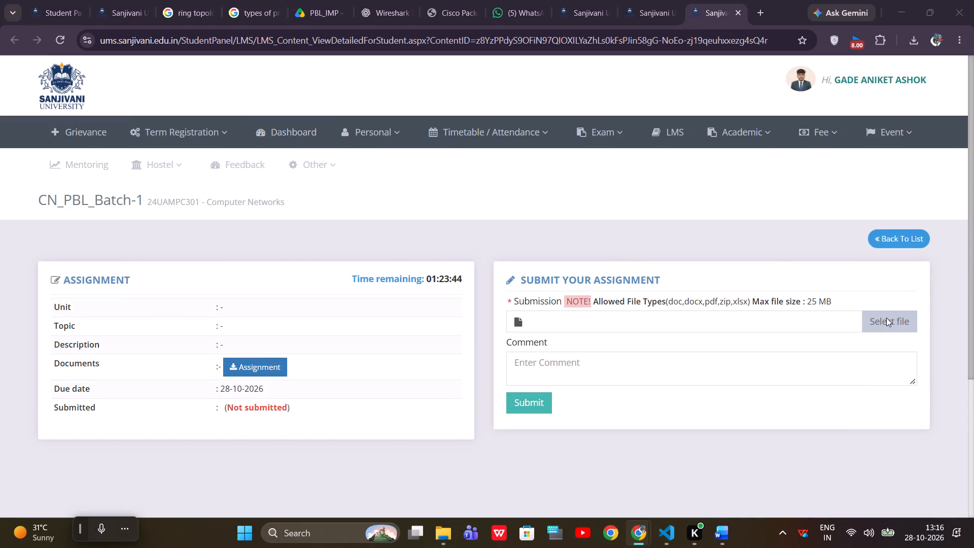
Look through the Downloads and Desktop folders for the assignment PDF to attach to the CN_PBL_Batch-1 submission.
left_click(66, 139)
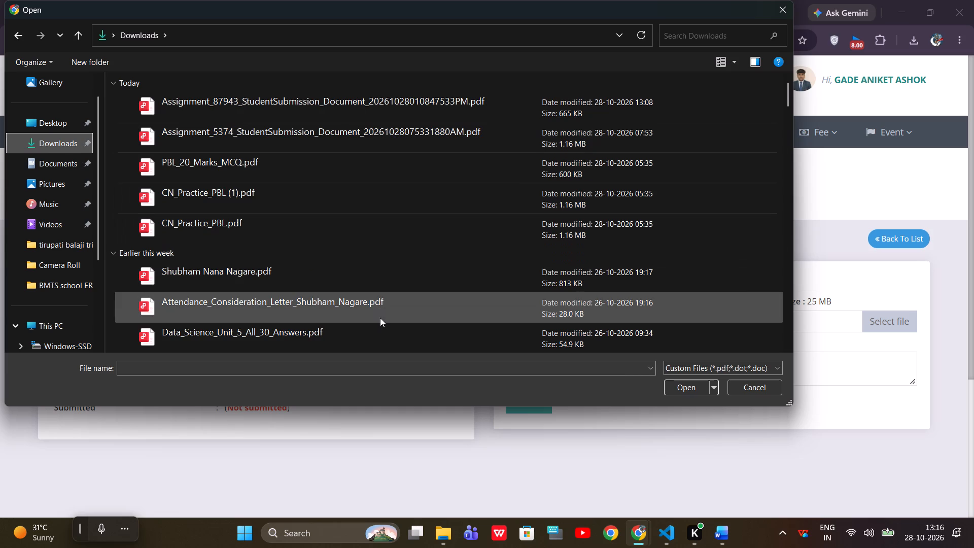
scroll(223, 161, "up", 3)
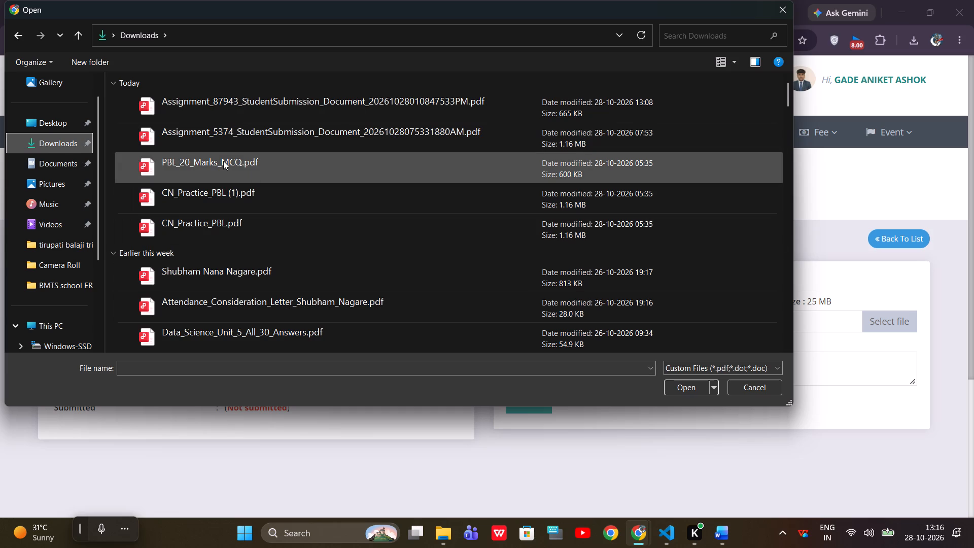
scroll(212, 304, "down", 1)
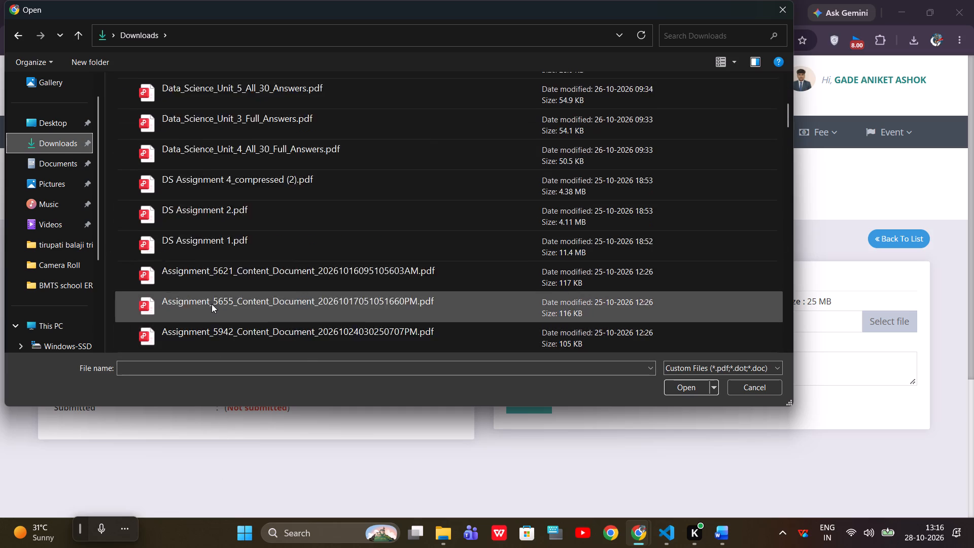
scroll(212, 304, "down", 1)
scroll(212, 304, "up", 5)
left_click(67, 140)
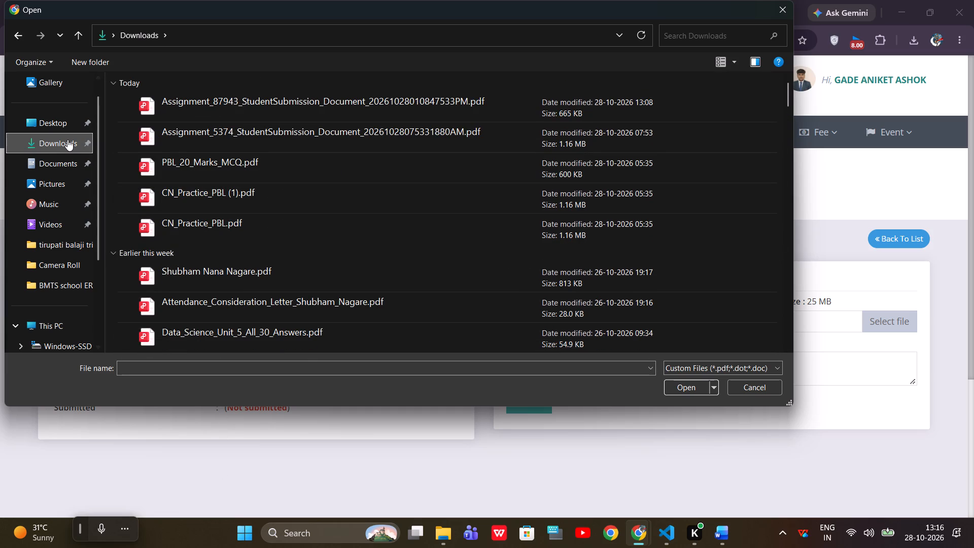
left_click(64, 117)
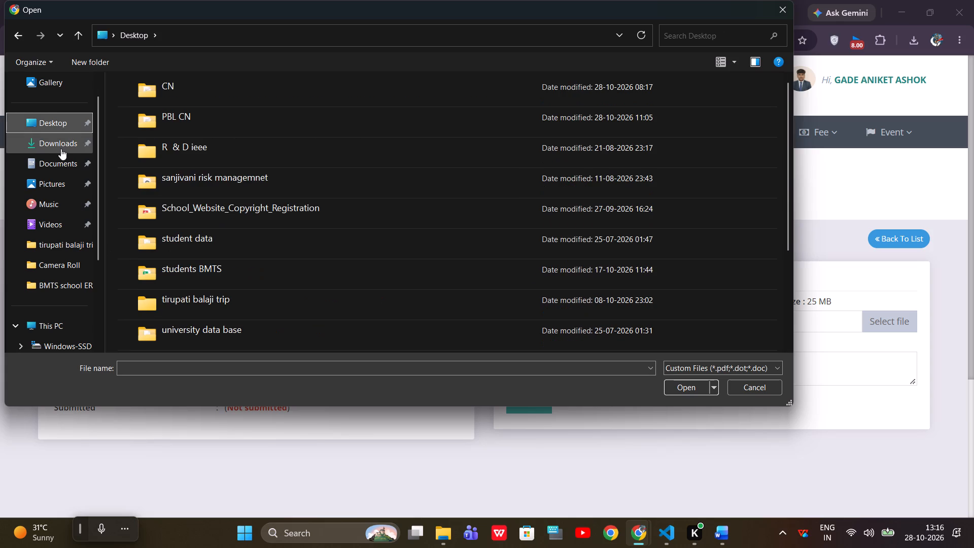
left_click(60, 147)
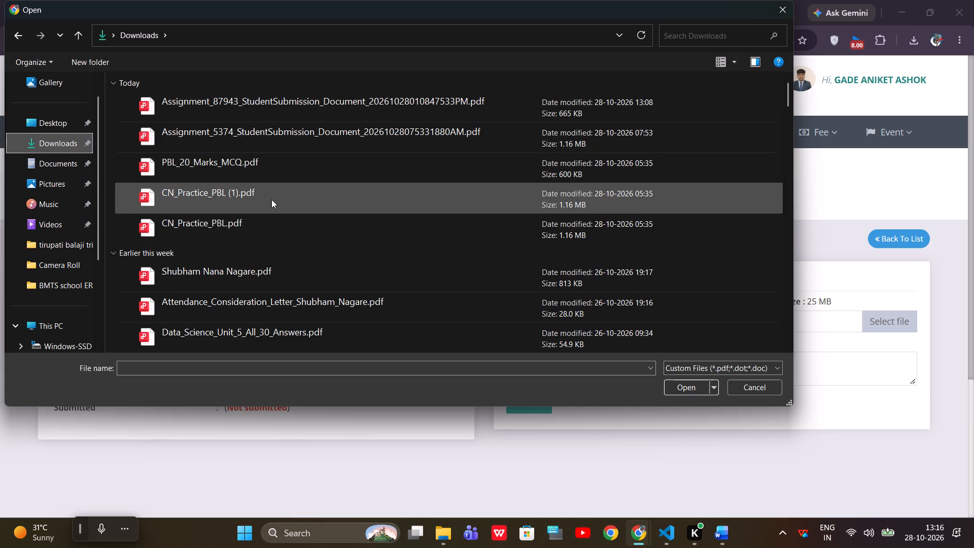
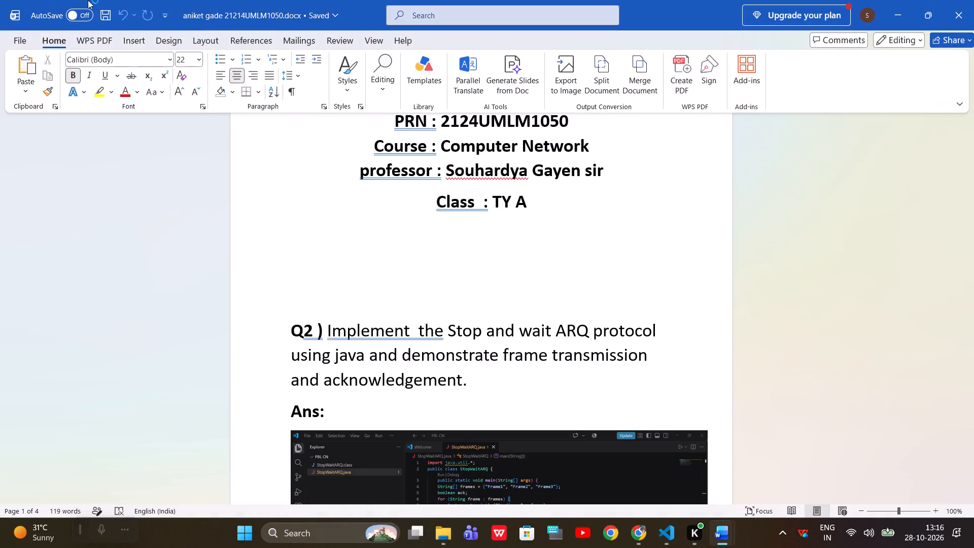
Save a copy of the open assignment document as a PDF in the Downloads folder.
left_click(13, 35)
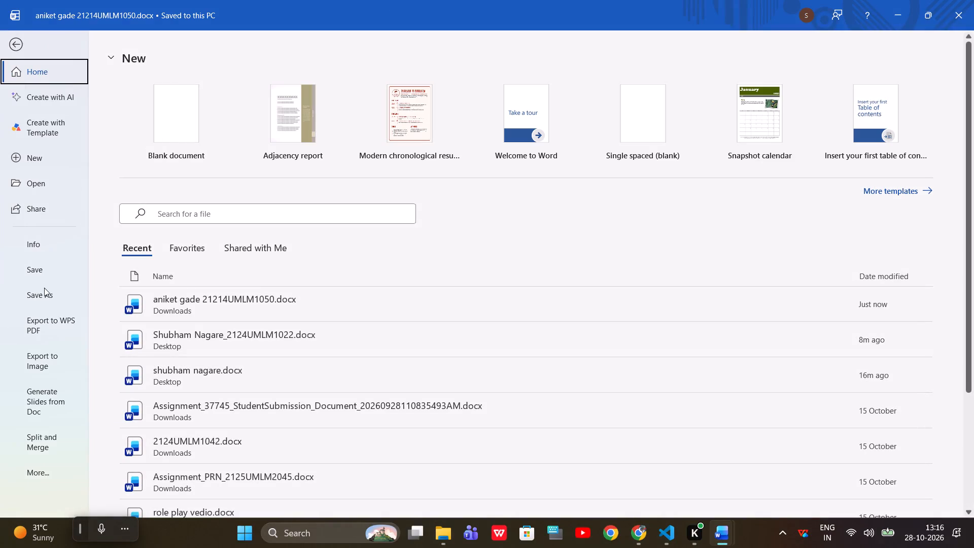
left_click(44, 292)
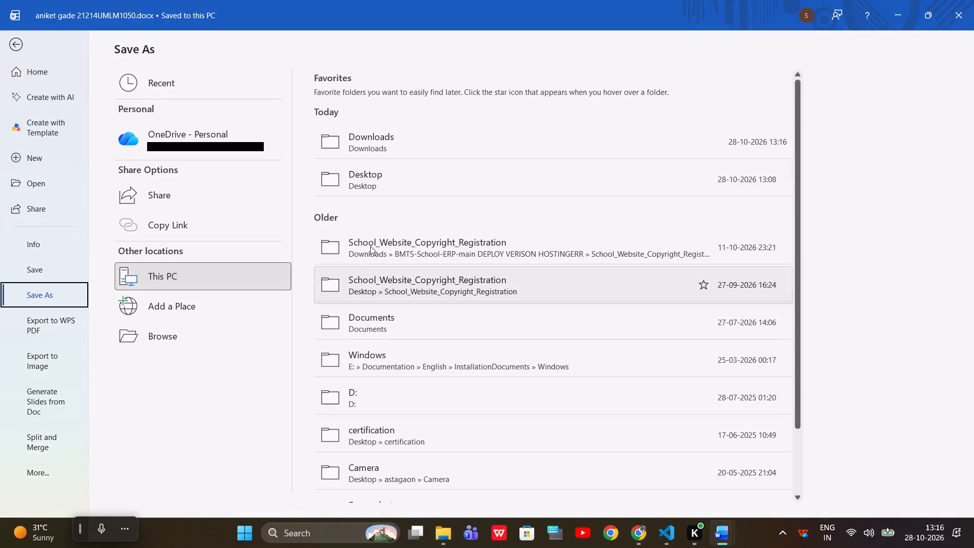
left_click(375, 126)
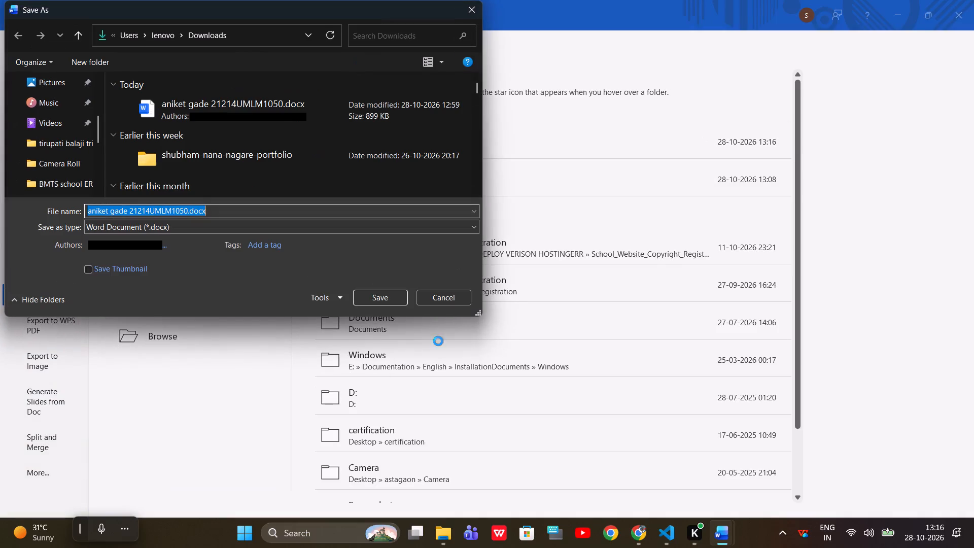
left_click(332, 225)
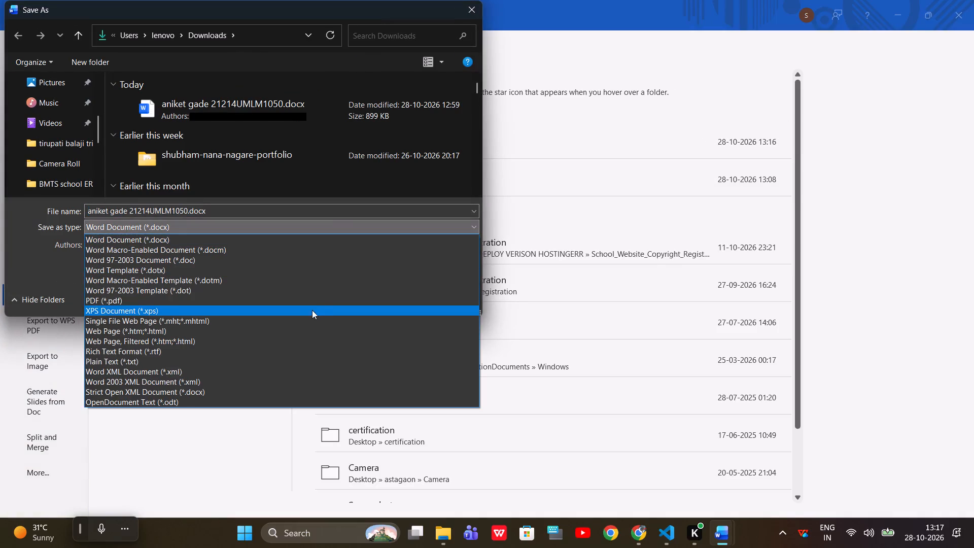
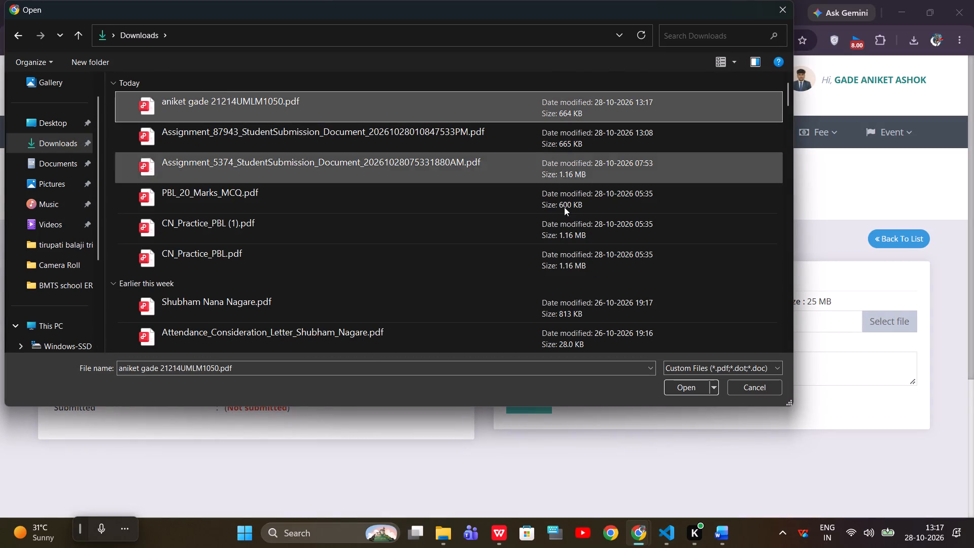
Attach the student's newly exported assignment PDF from the Downloads folder and submit it to CN_PBL_Batch-1.
left_click(682, 383)
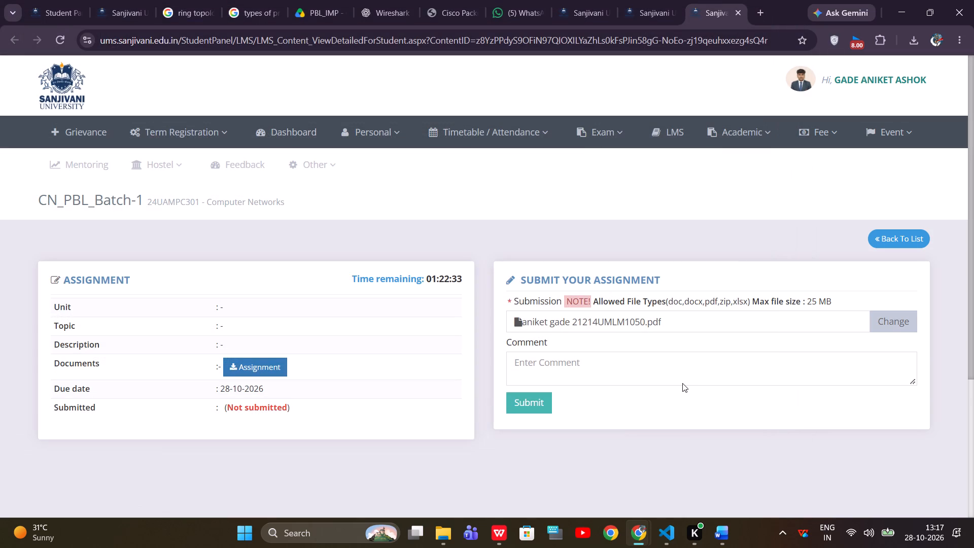
key("Return")
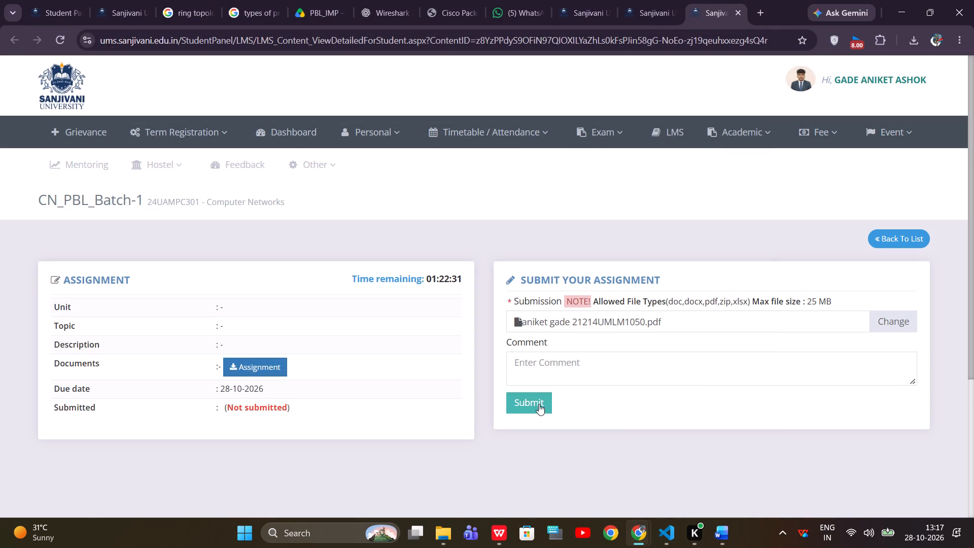
left_click(533, 404)
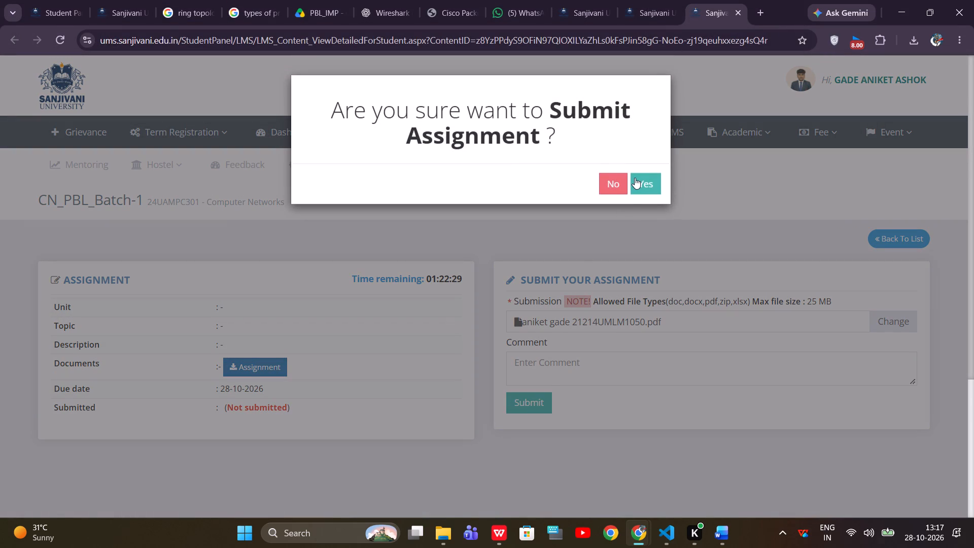
left_click(635, 178)
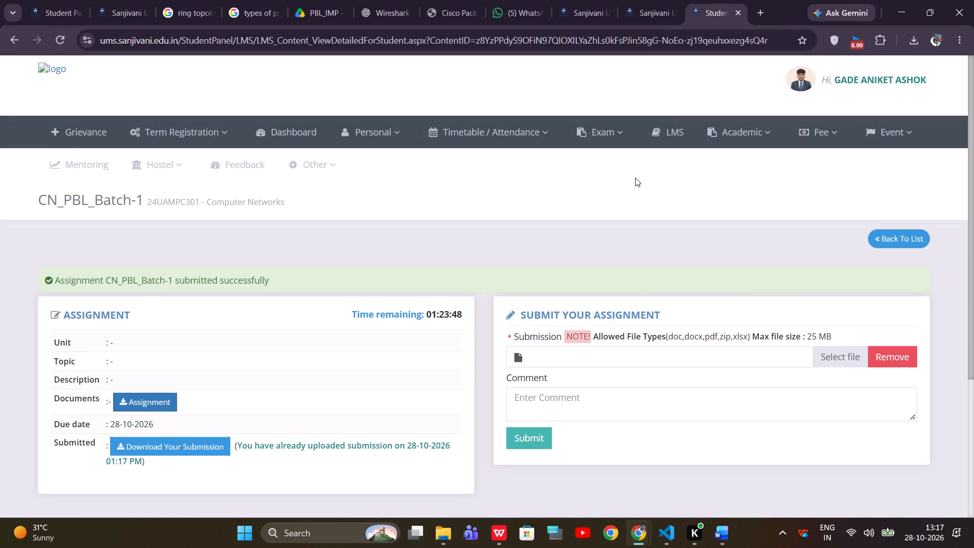
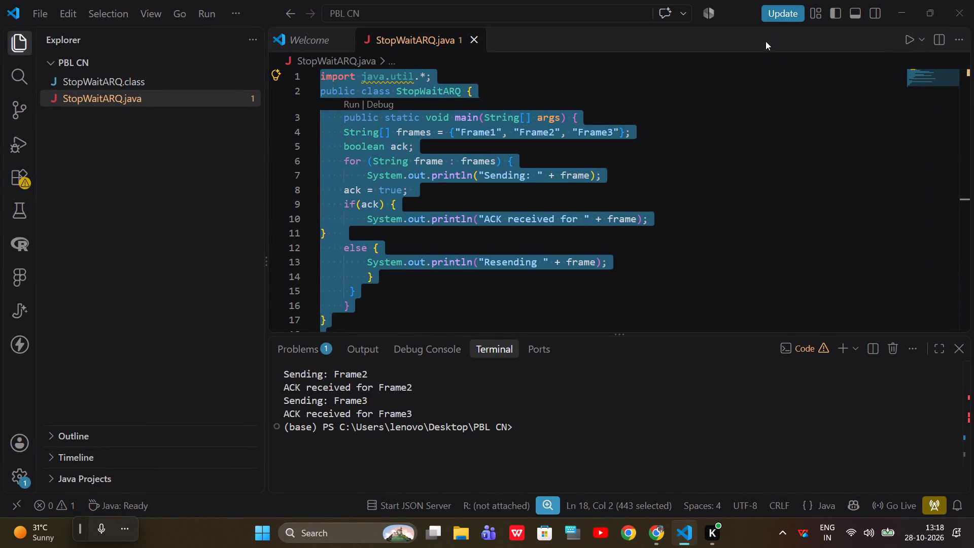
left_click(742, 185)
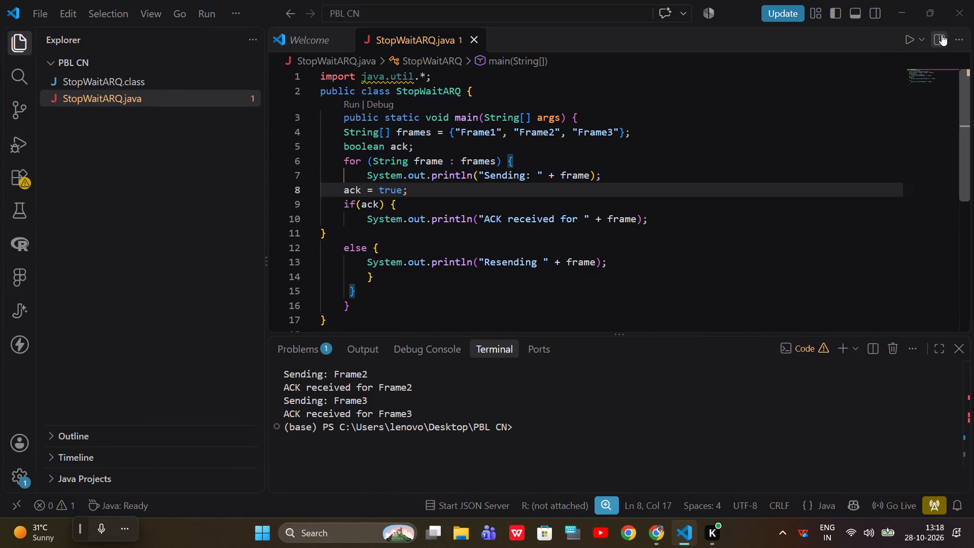